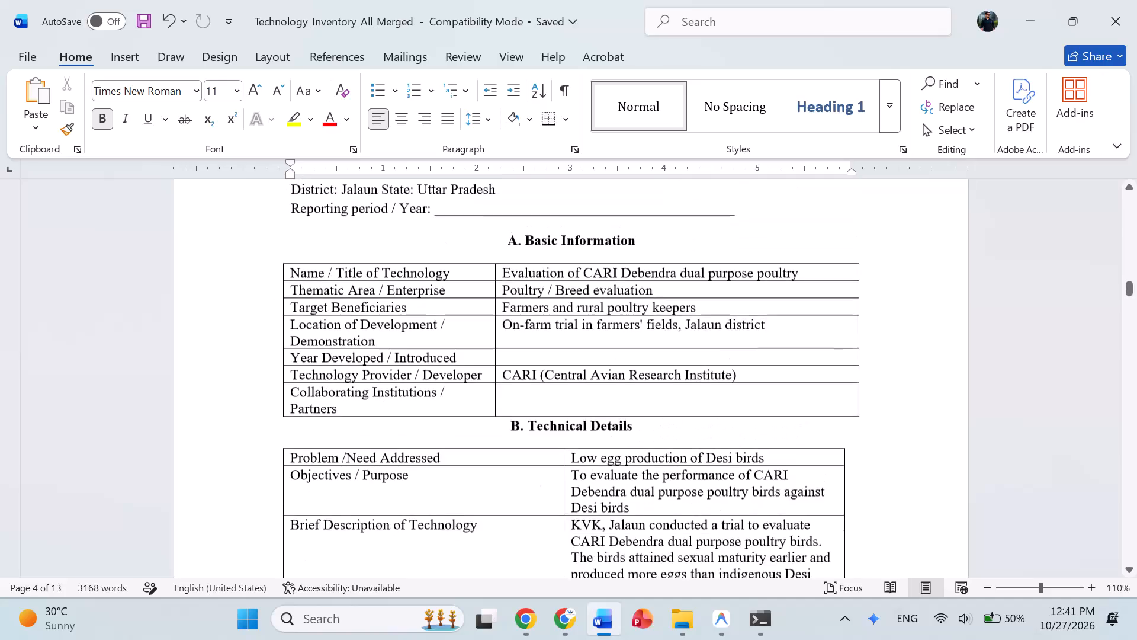
# Fill in the Reporting period / Year line above section A as 2026, replacing the blank underline.
pyautogui.scroll(1, 544, 381)
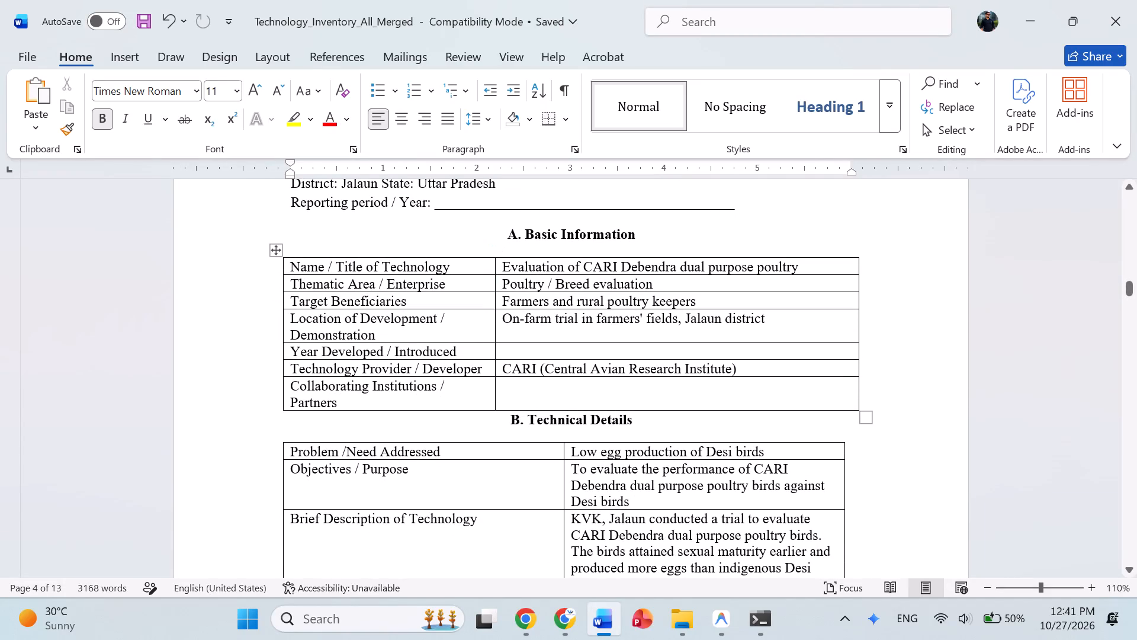
pyautogui.click(455, 213)
pyautogui.hotkey('ctrl', 'Left')
pyautogui.hotkey('ctrl', 'shift', 'Right')
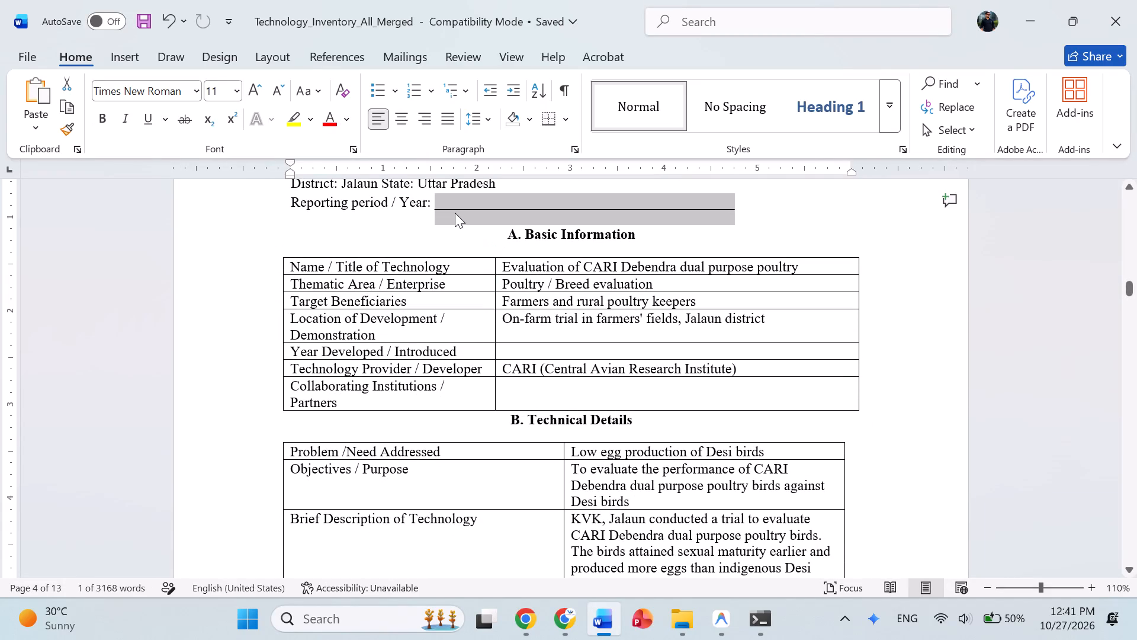
pyautogui.write('2024')
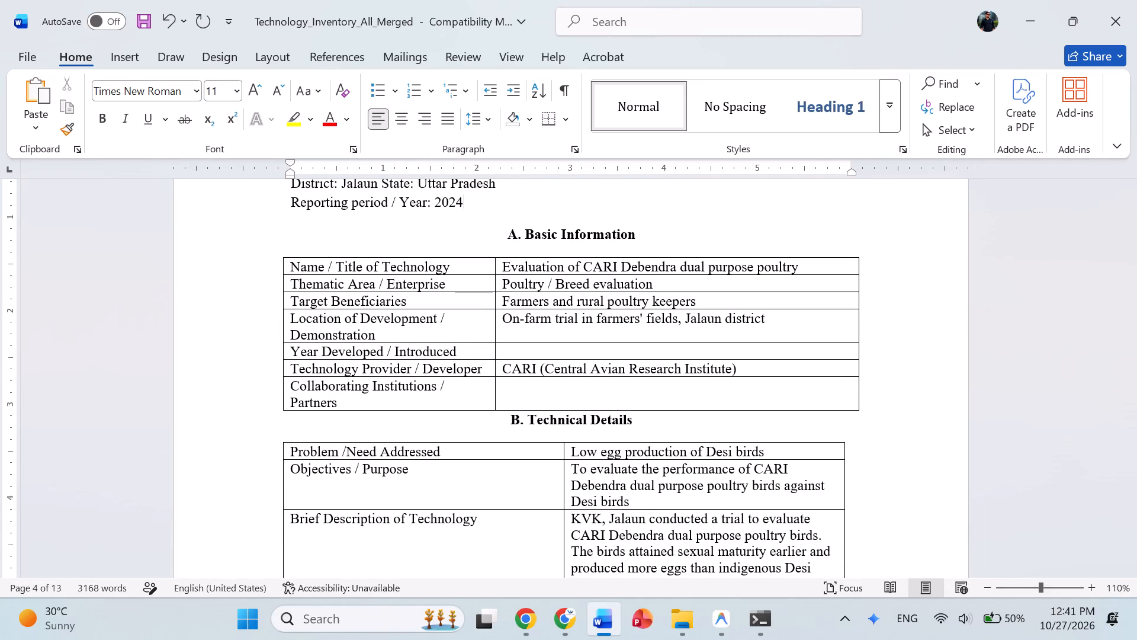
pyautogui.press('BackSpace')
pyautogui.press('6')
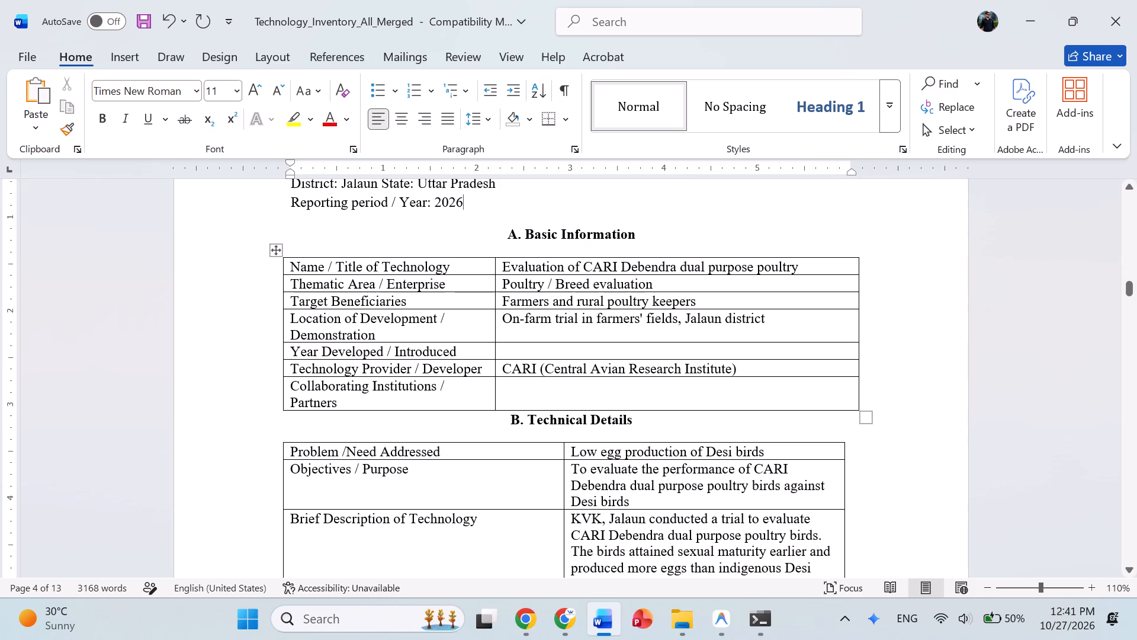
# Enter 2018 for Year Developed / Introduced in the Basic Information table.
pyautogui.click(518, 354)
pyautogui.write('2018')
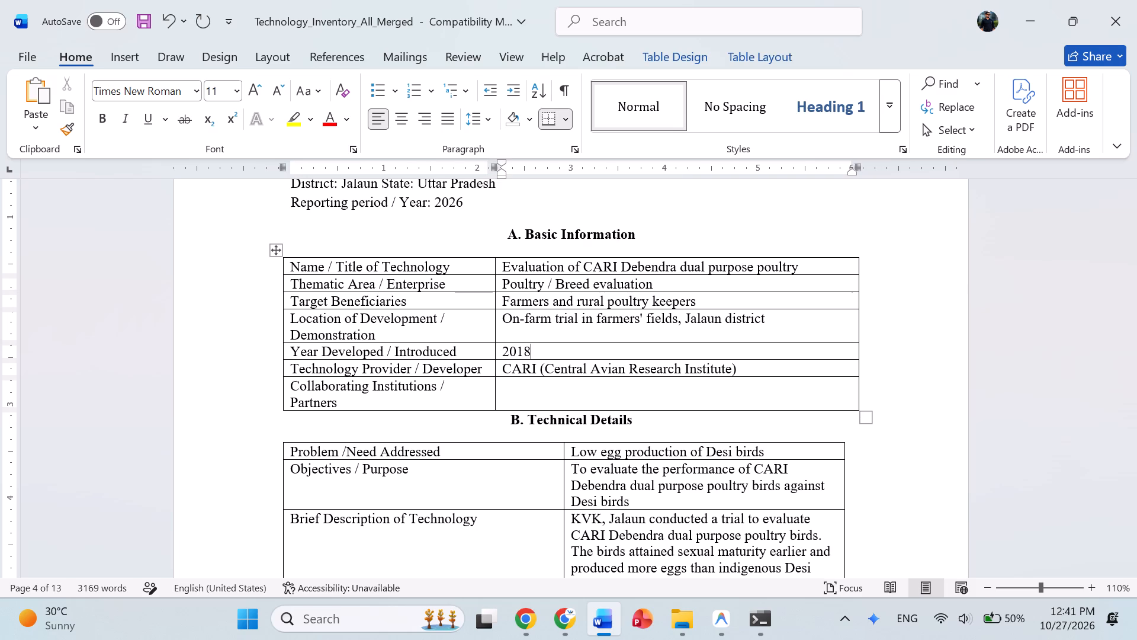
# In Brief Description of Technology, shorten the last sentence to "Technology option: CARI Debendra.".
pyautogui.scroll(-2, 576, 441)
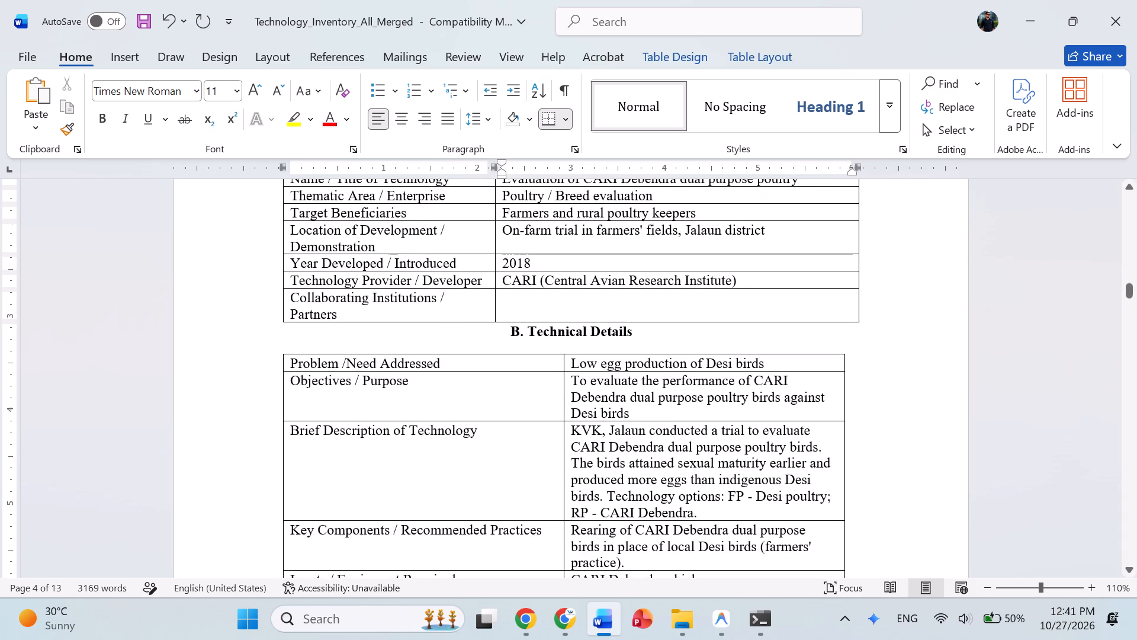
pyautogui.keyDown('ctrl'); pyautogui.scroll(1, 576, 441); pyautogui.keyUp('ctrl')
pyautogui.scroll(-1, 576, 441)
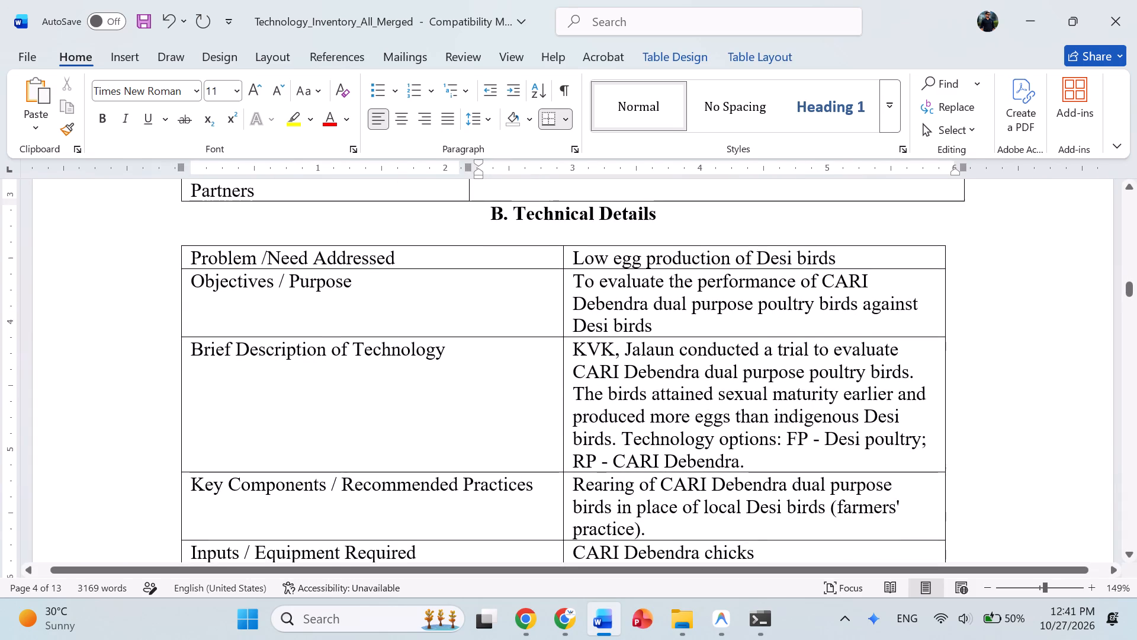
pyautogui.scroll(-1, 576, 441)
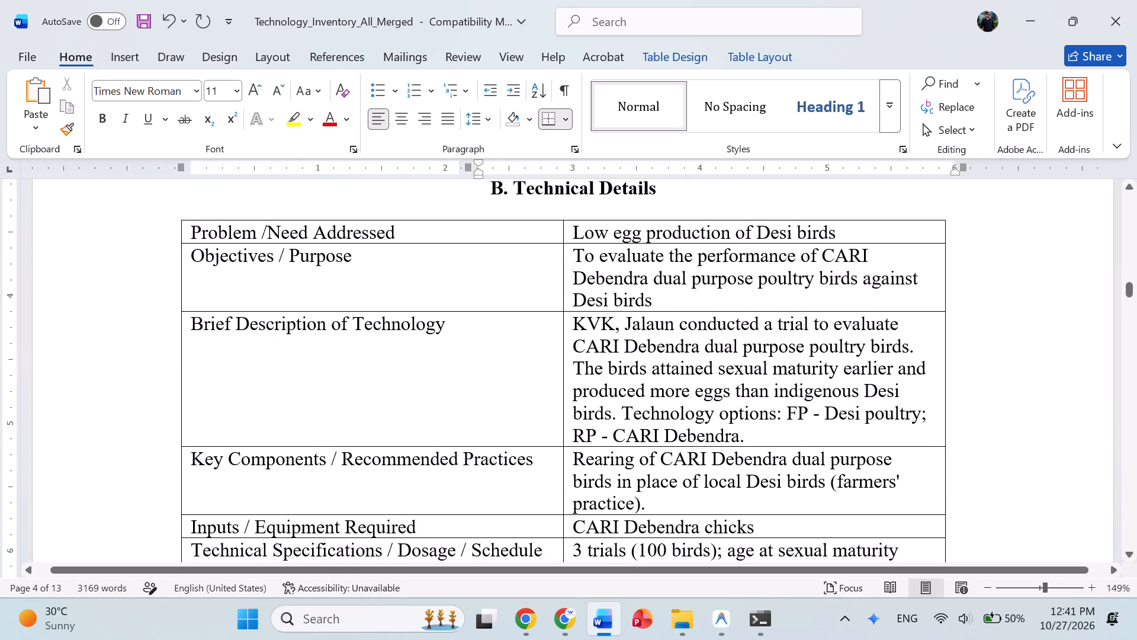
pyautogui.scroll(-2, 576, 441)
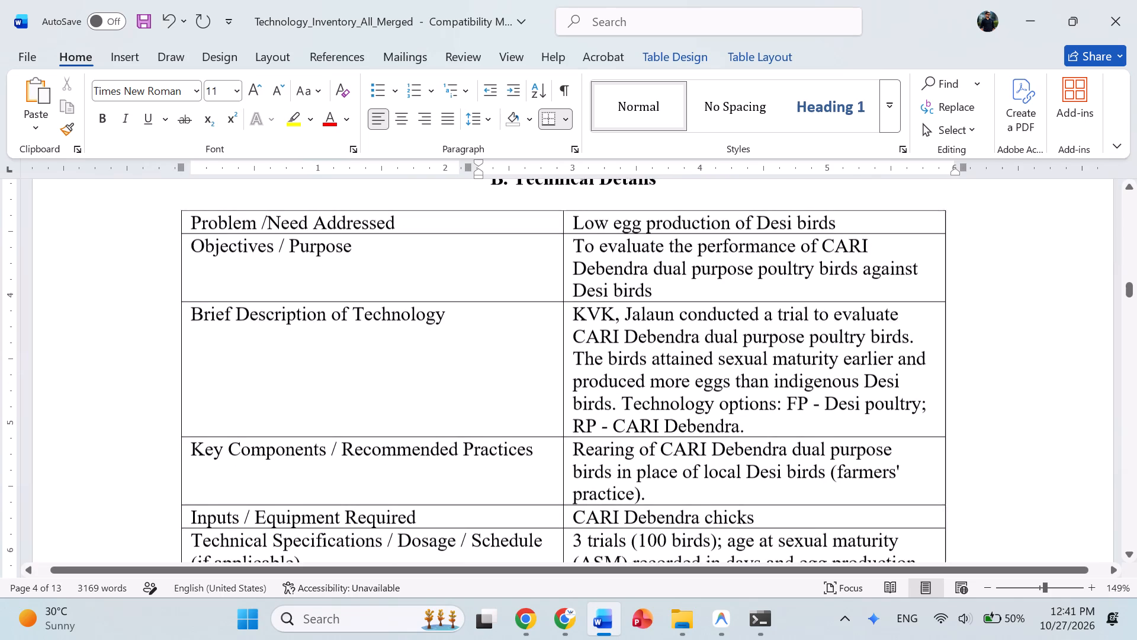
pyautogui.scroll(-1, 576, 441)
pyautogui.click(785, 393)
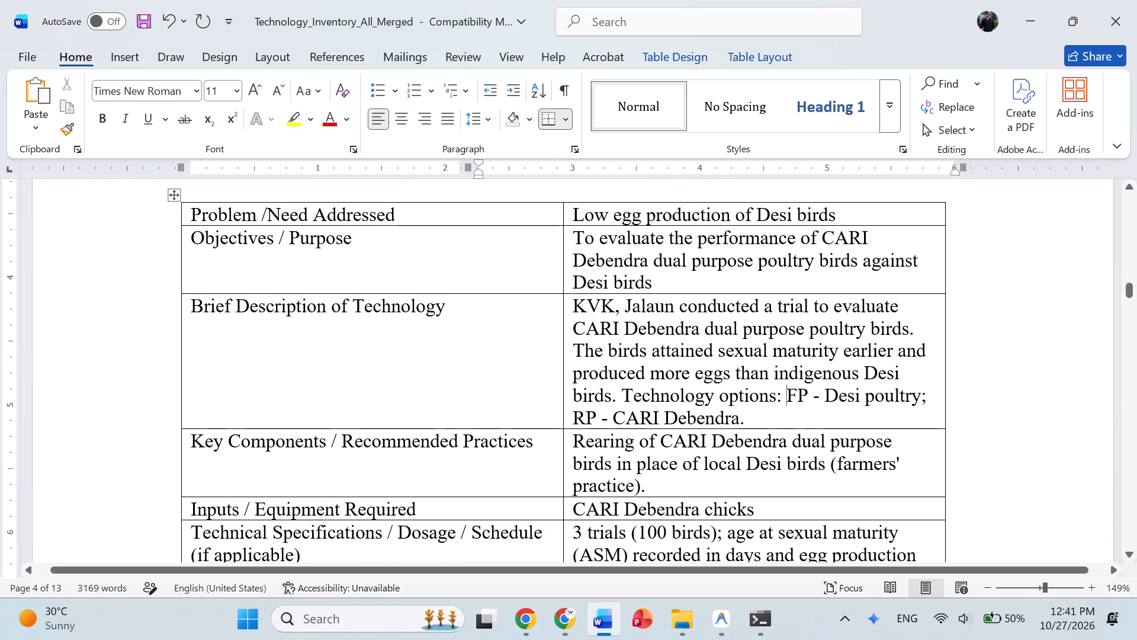
pyautogui.hotkey('ctrl', 'shift', 'Right')
pyautogui.hotkey('ctrl', 'shift', 'Right')
pyautogui.hotkey('ctrl', 'shift', 'Right')
pyautogui.hotkey('ctrl', 'shift', 'Right')
pyautogui.hotkey('ctrl', 'shift', 'Right')
pyautogui.hotkey('ctrl', 'shift', 'Right')
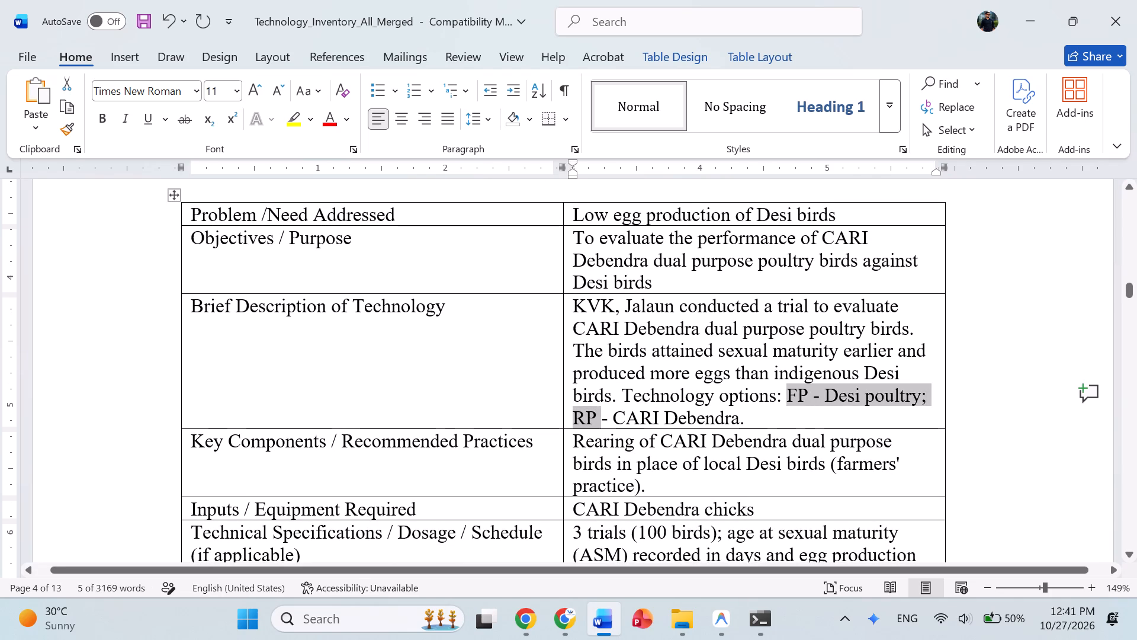
pyautogui.hotkey('ctrl', 'shift', 'Right')
pyautogui.press('BackSpace')
pyautogui.press('BackSpace')
pyautogui.press('space')
pyautogui.press('Left')
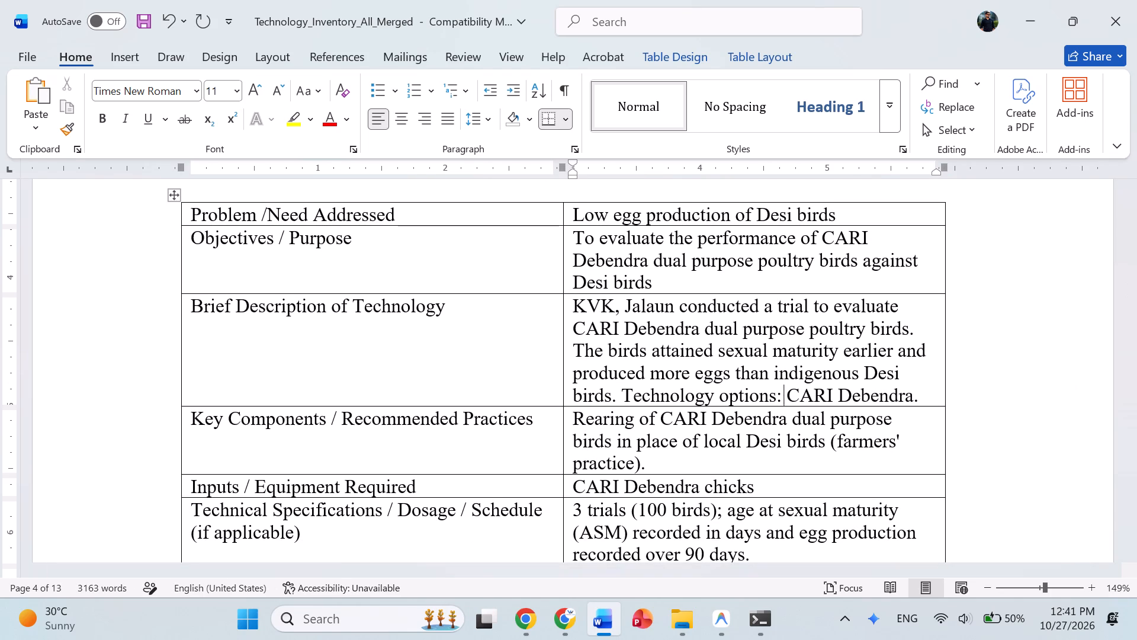
pyautogui.press('Left')
pyautogui.press('BackSpace')
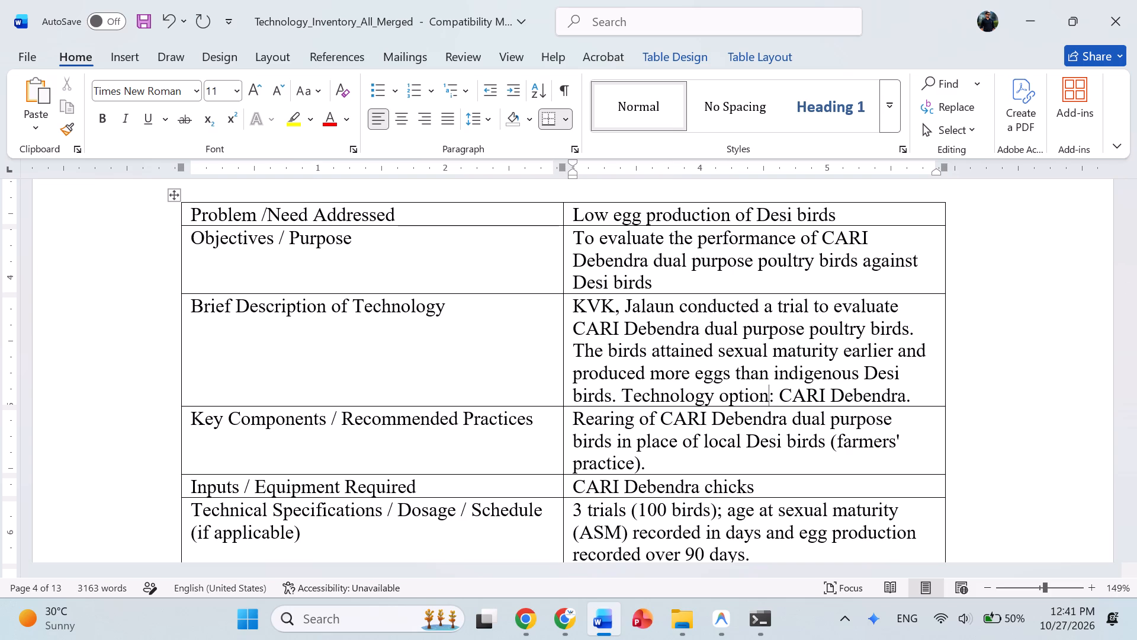
# Delete the closing sentence "Technology option: CARI Debendra." from Brief Description of Technology.
pyautogui.hotkey('ctrl', 'Left')
pyautogui.scroll(-1, 785, 393)
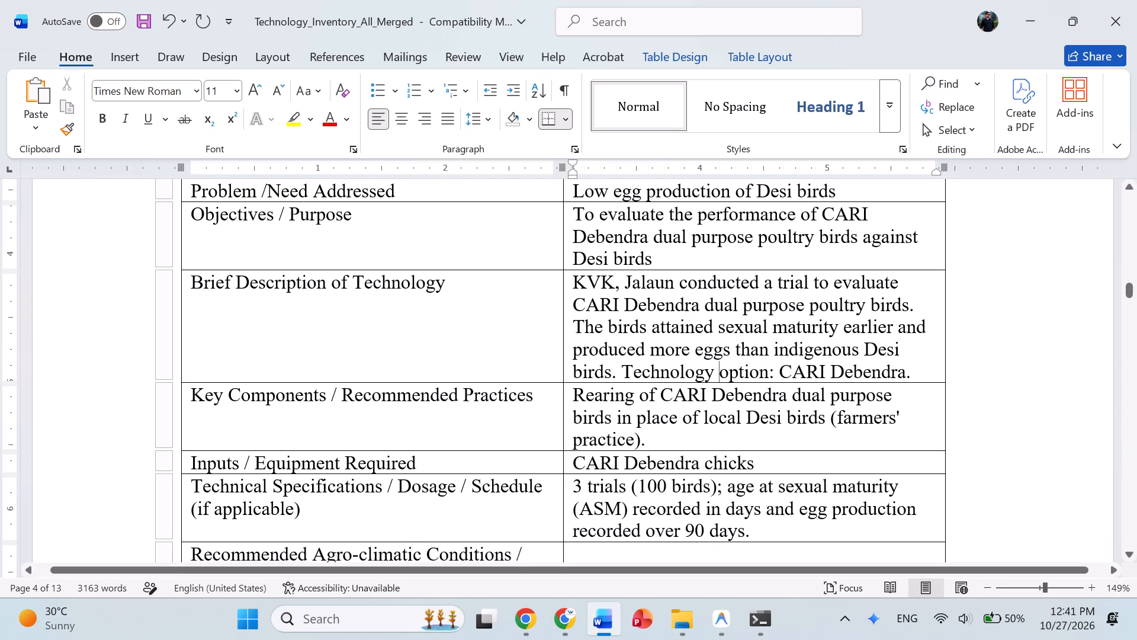
pyautogui.hotkey('ctrl', 'Left')
pyautogui.hotkey('ctrl', 'Left')
pyautogui.hotkey('ctrl', 'Right')
pyautogui.hotkey('ctrl', 'shift', 'Right')
pyautogui.hotkey('ctrl', 'shift', 'Right')
pyautogui.hotkey('ctrl', 'shift', 'Right')
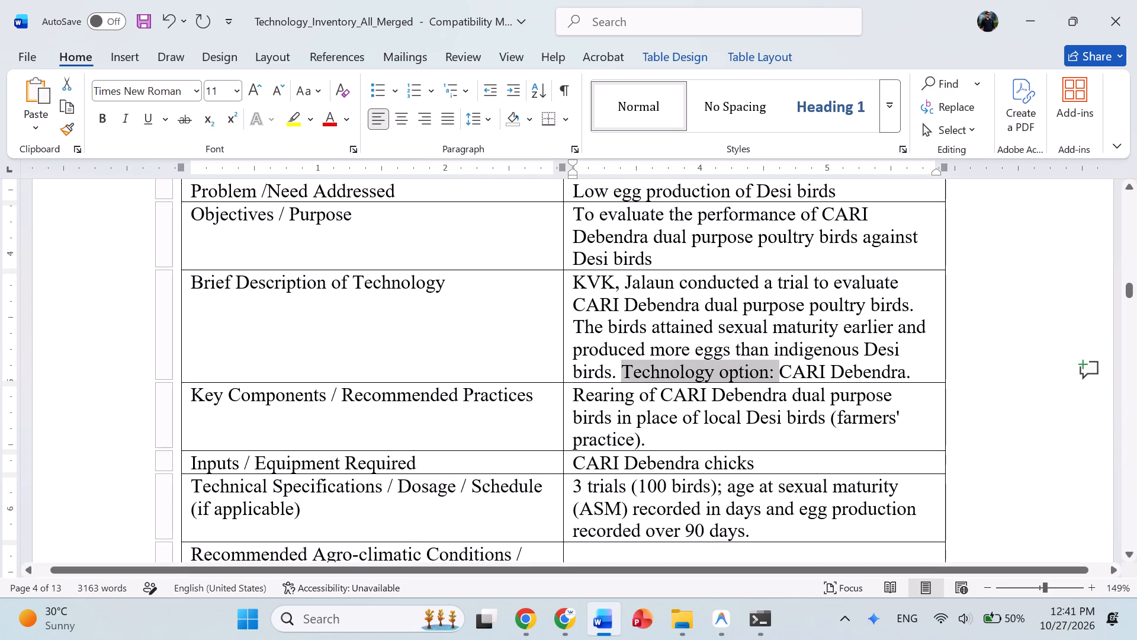
pyautogui.press('BackSpace')
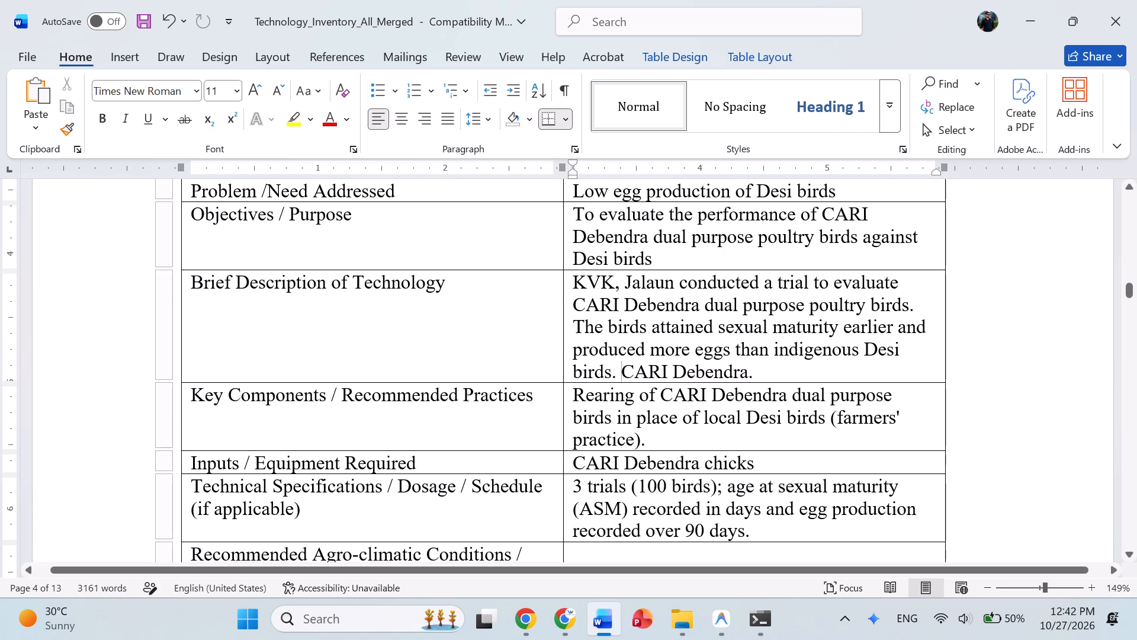
pyautogui.hotkey('ctrl', 'shift', 'Right')
pyautogui.hotkey('ctrl', 'shift', 'Right')
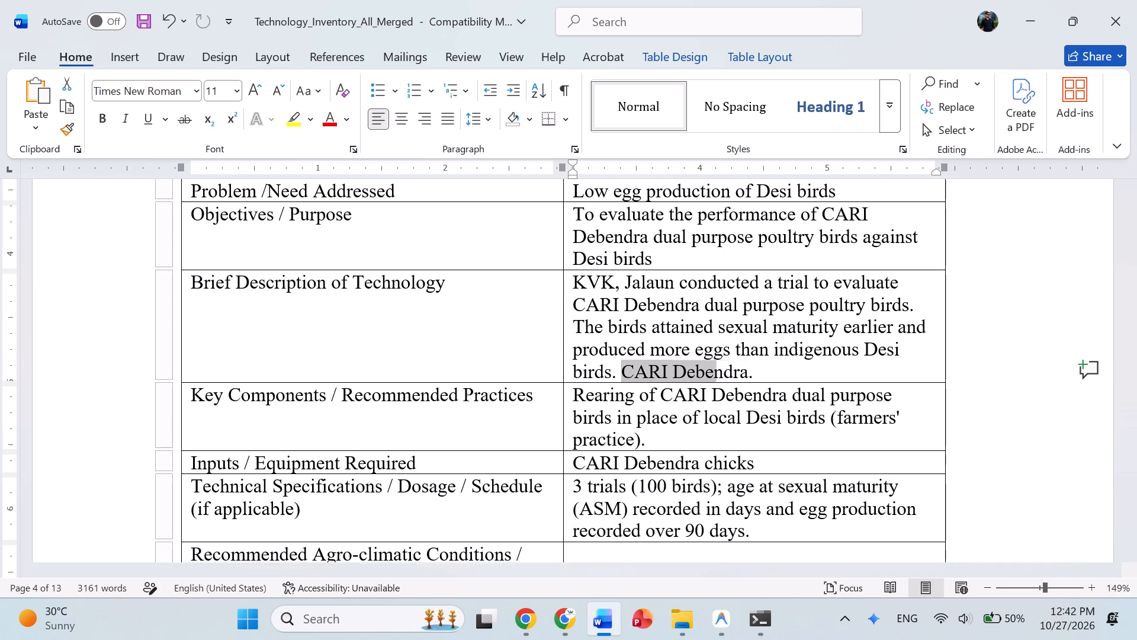
pyautogui.press('BackSpace')
pyautogui.press('Delete')
pyautogui.press('Delete')
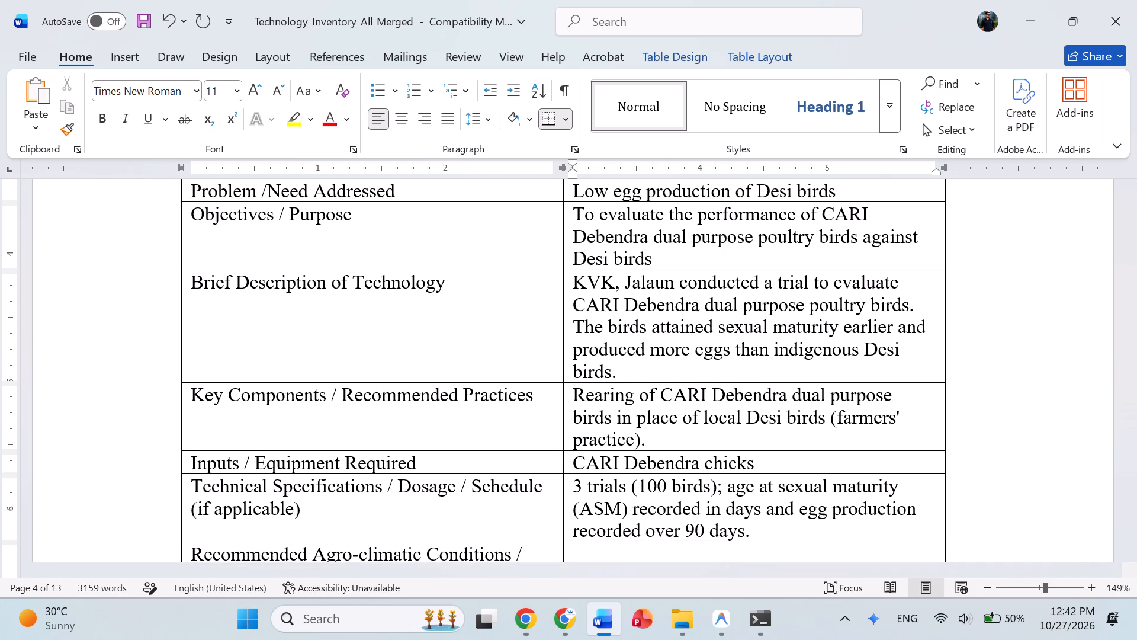
# Set the number of trials to 4 in the Technical Specifications / Dosage / Schedule row.
pyautogui.scroll(-1, 785, 393)
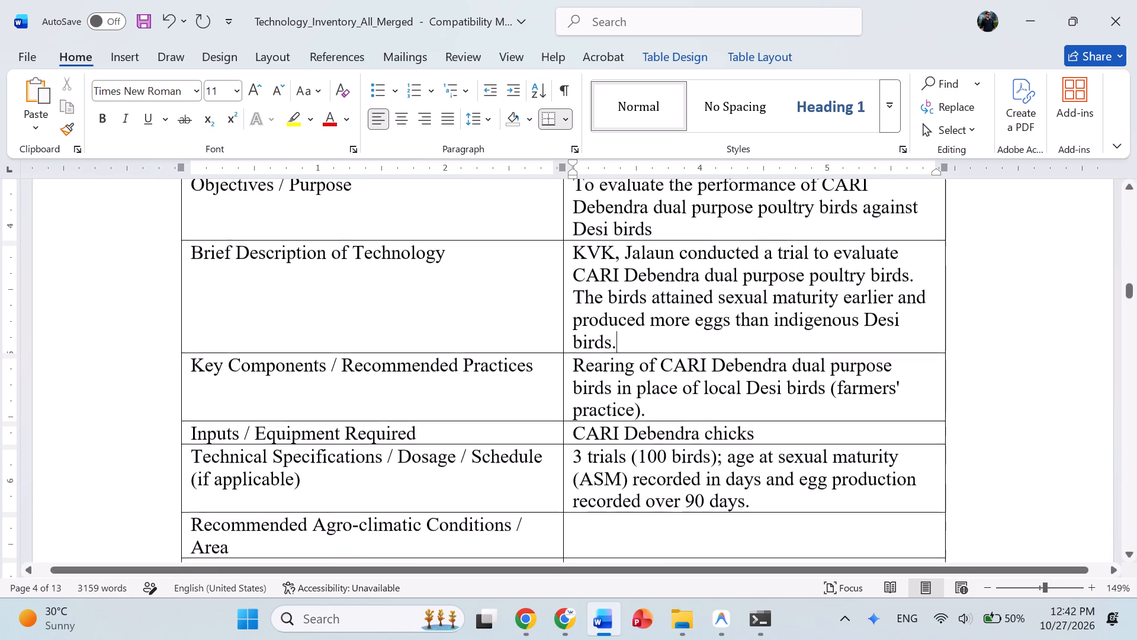
pyautogui.scroll(-1, 785, 393)
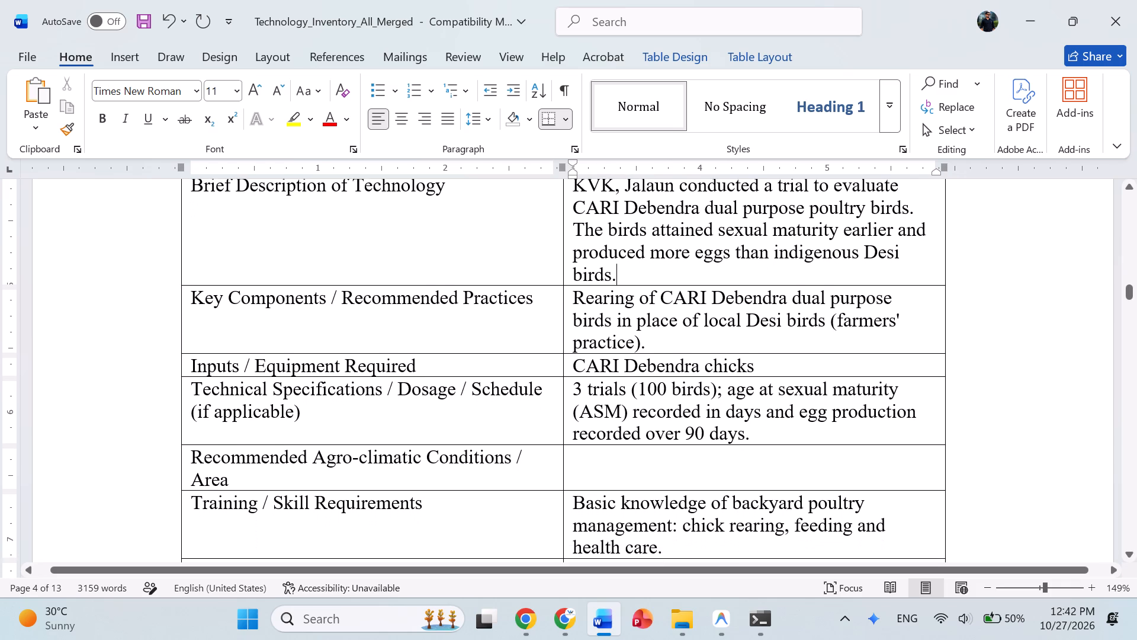
pyautogui.scroll(-1, 785, 393)
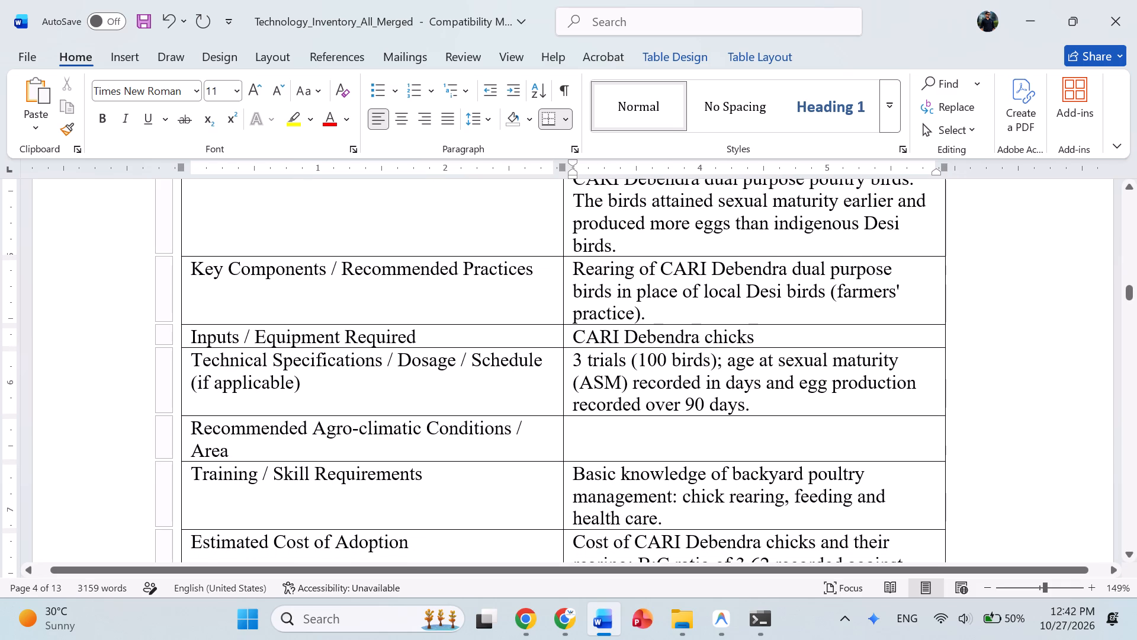
pyautogui.scroll(-1, 785, 393)
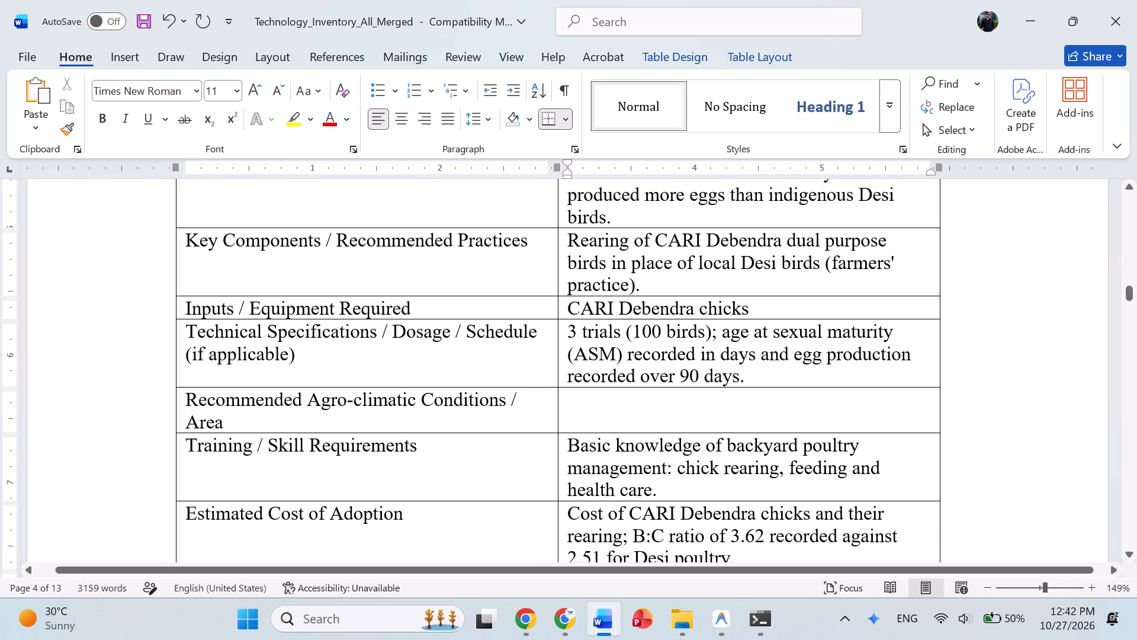
pyautogui.scroll(-2, 785, 389)
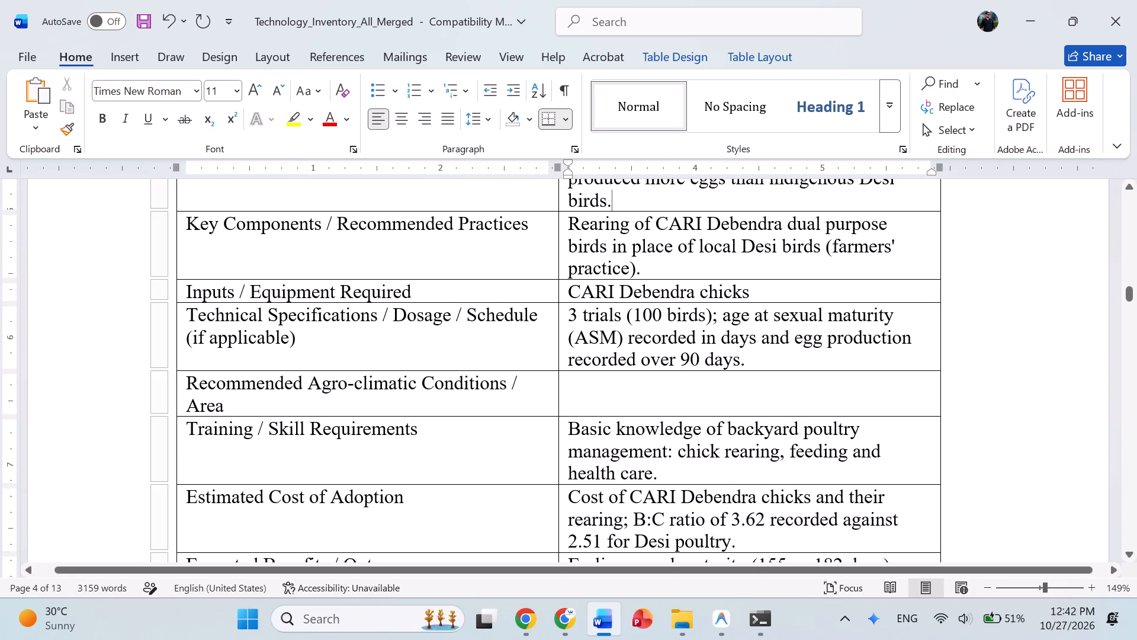
pyautogui.moveTo(575, 303); pyautogui.dragTo(570, 305)
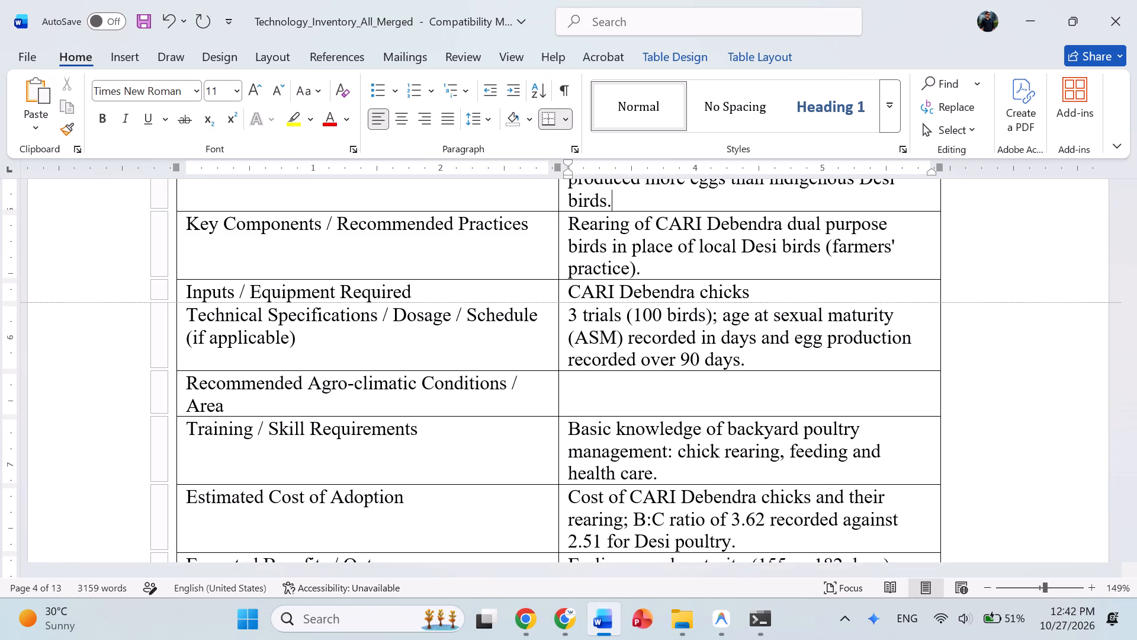
pyautogui.moveTo(570, 305); pyautogui.dragTo(577, 311)
pyautogui.moveTo(574, 323); pyautogui.dragTo(567, 324)
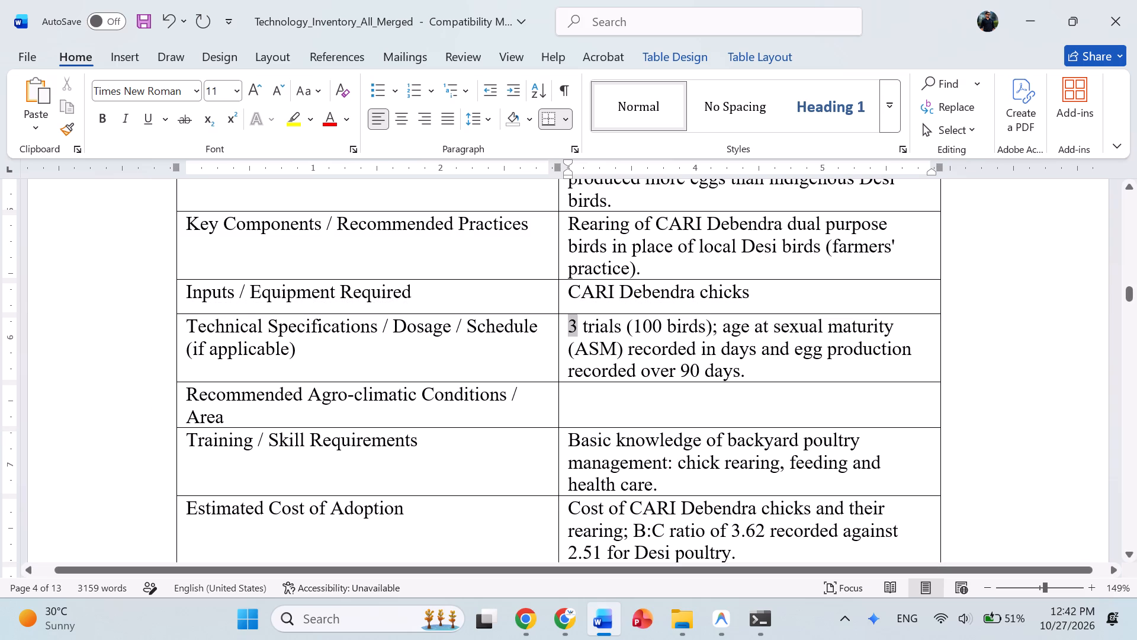
pyautogui.moveTo(567, 324); pyautogui.dragTo(566, 324)
pyautogui.press('4')
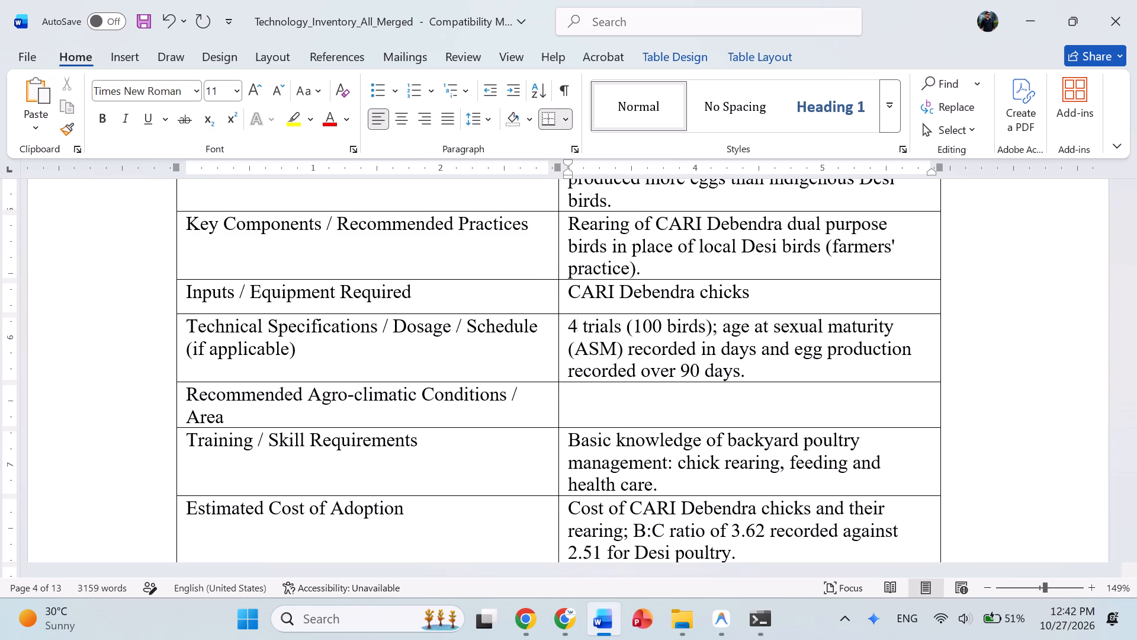
# Reword the end of the Technical Specifications entry so that egg production is "recorded annually".
pyautogui.click(737, 378)
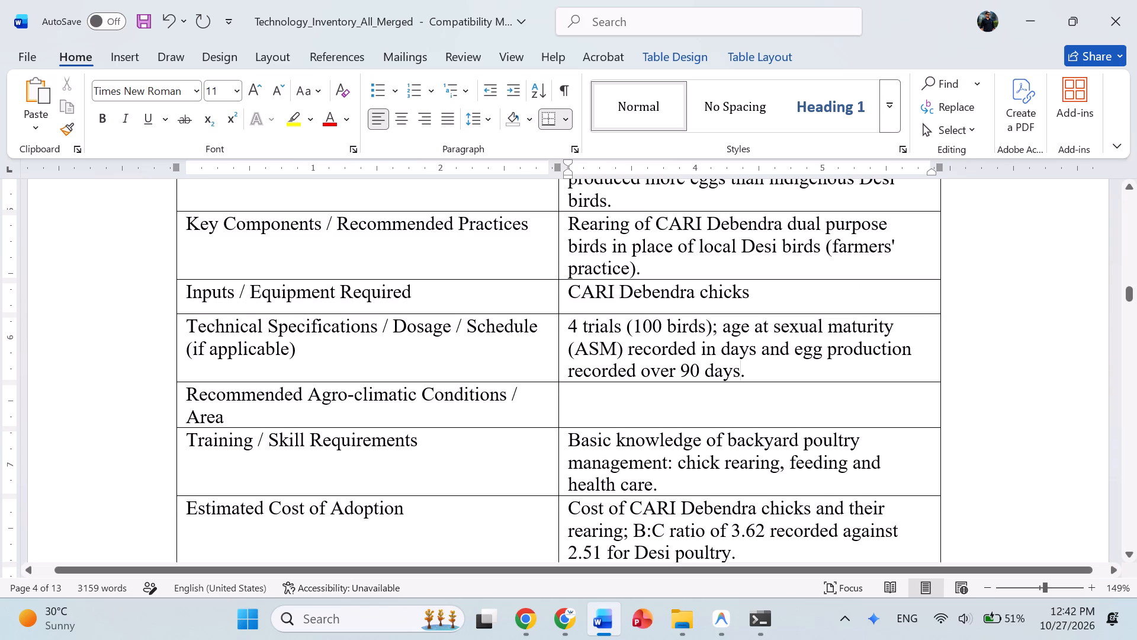
pyautogui.press('Right')
pyautogui.press('Left')
pyautogui.hotkey('ctrl', 'shift', 'Left')
pyautogui.hotkey('ctrl', 'shift', 'Left')
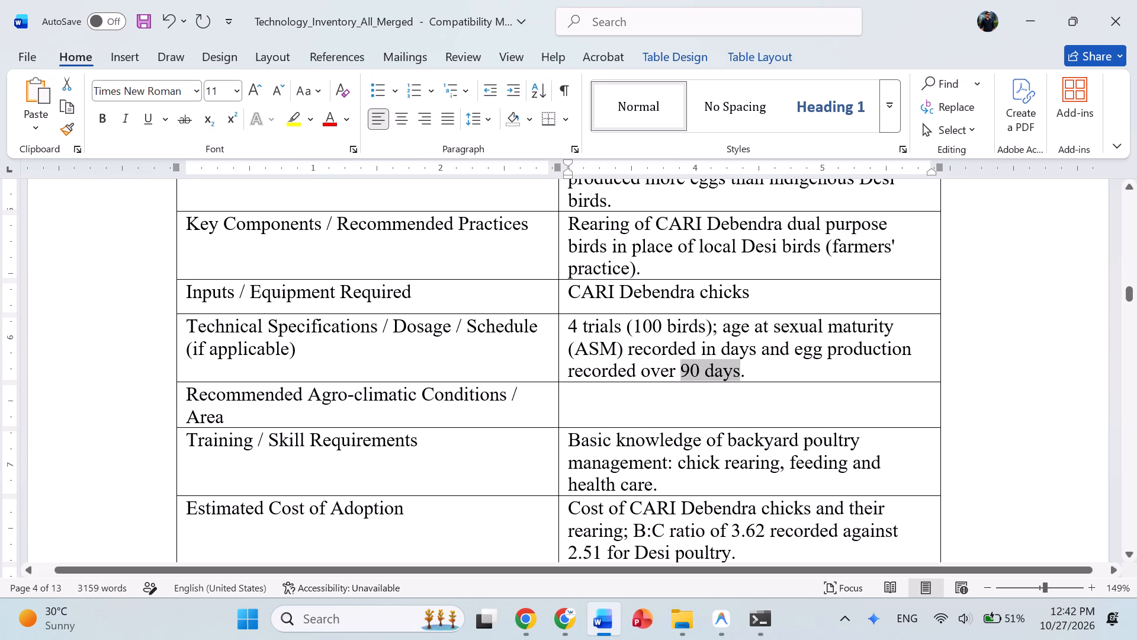
pyautogui.hotkey('ctrl', 'shift', 'Left')
pyautogui.hotkey('ctrl', 'shift', 'Left')
pyautogui.hotkey('ctrl', 'shift', 'Right')
pyautogui.write('aan')
pyautogui.press('BackSpace')
pyautogui.press('BackSpace')
pyautogui.write('nniual')
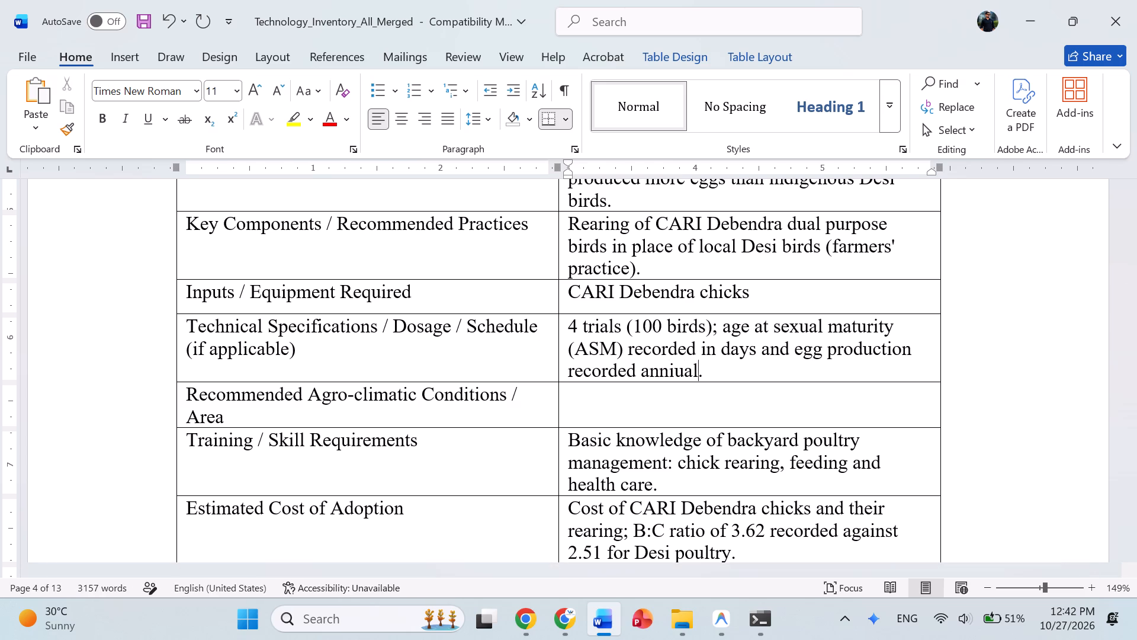
pyautogui.press('BackSpace')
pyautogui.press('BackSpace')
pyautogui.press('BackSpace')
pyautogui.press('BackSpace')
pyautogui.write('uall')
pyautogui.press('y')
# Delete the comparison "against 2.51 for Desi poultry." from the Estimated Cost of Adoption entry.
pyautogui.scroll(-1, 737, 378)
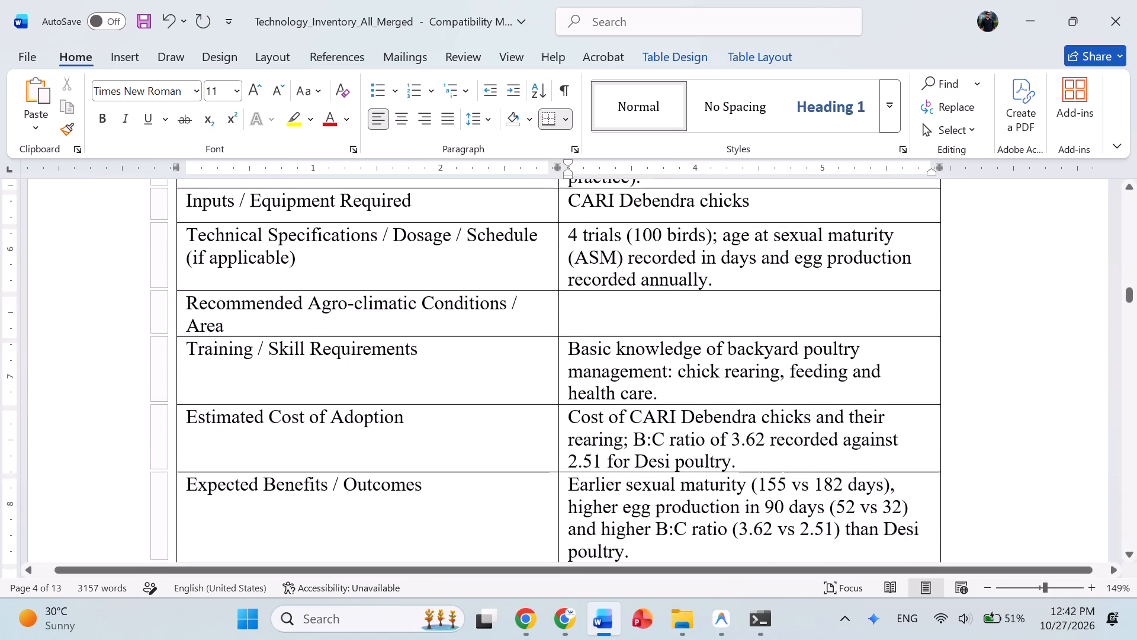
pyautogui.scroll(-2, 737, 378)
pyautogui.scroll(1, 737, 378)
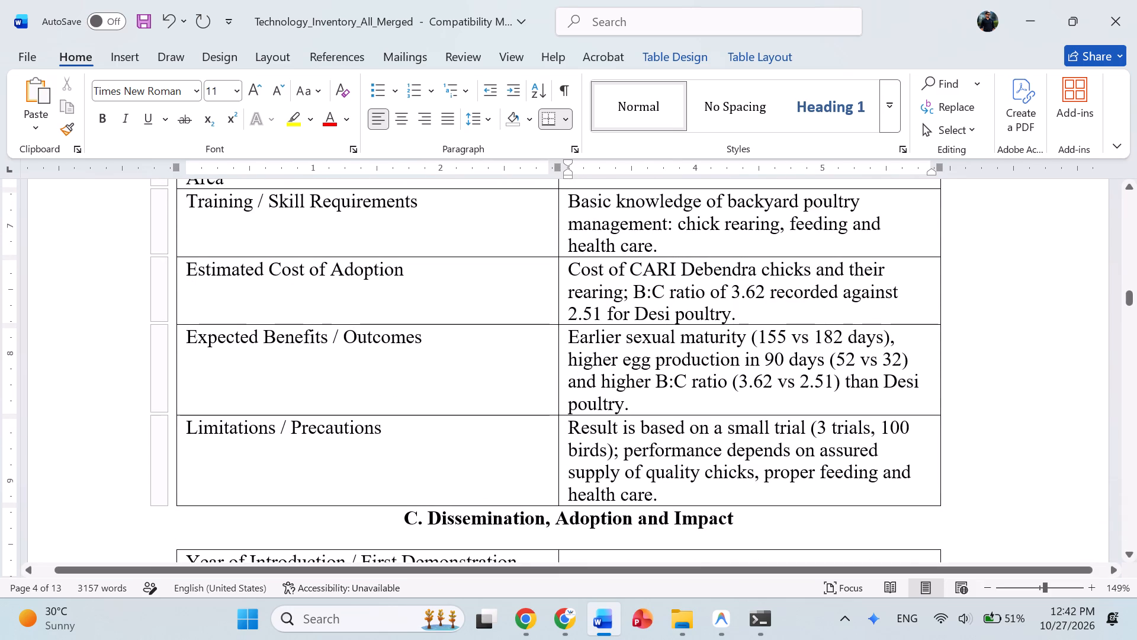
pyautogui.moveTo(844, 295); pyautogui.dragTo(839, 309)
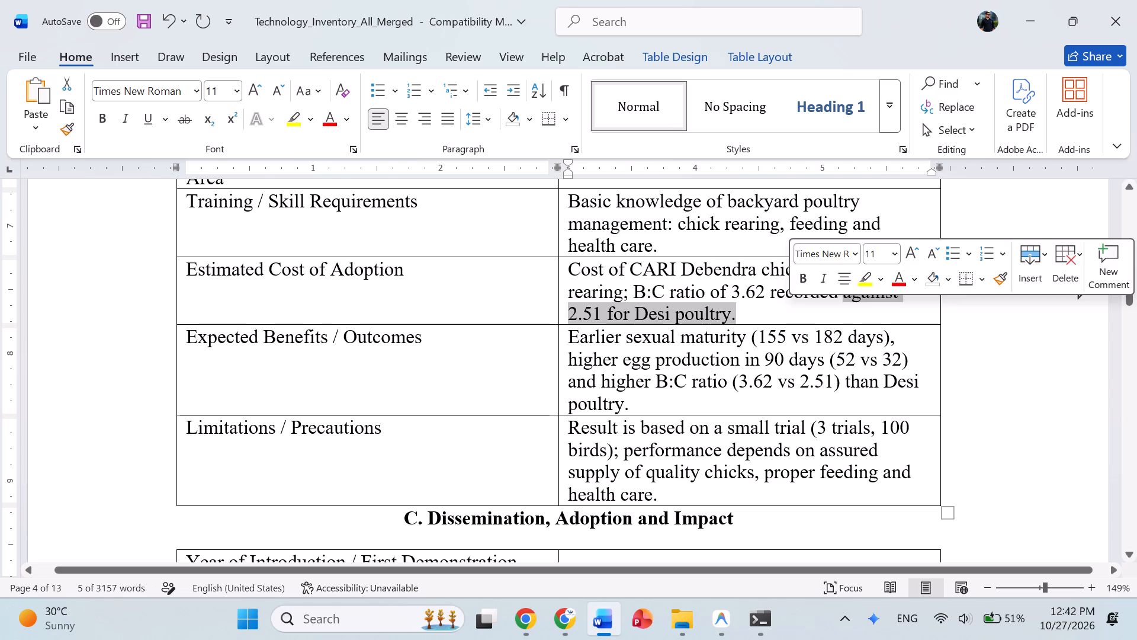
pyautogui.press('BackSpace')
pyautogui.press('BackSpace')
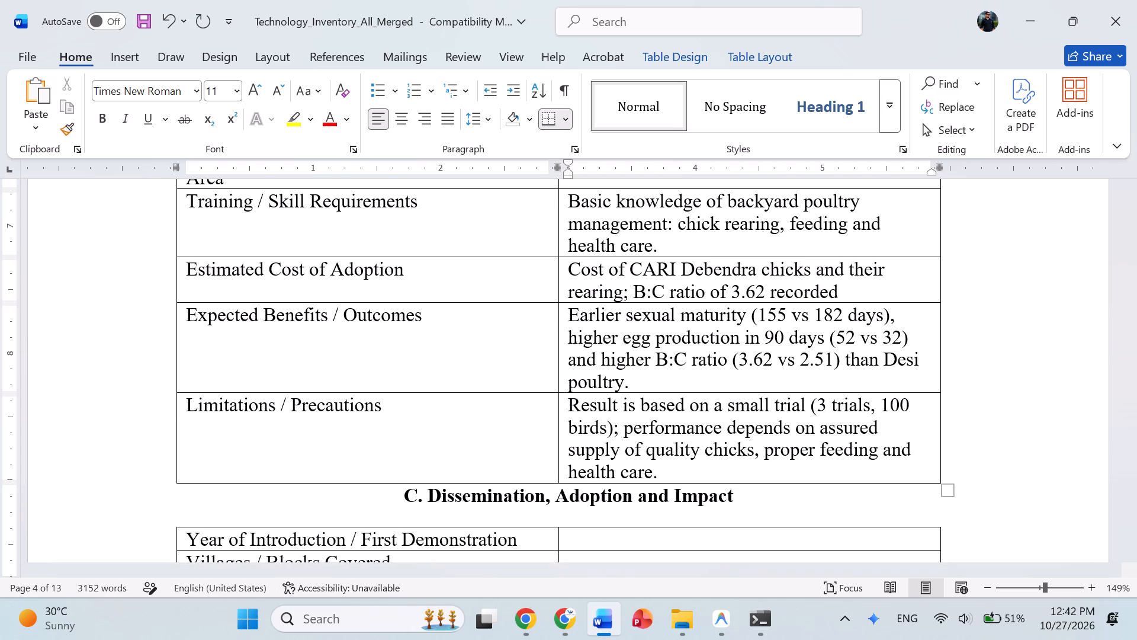
# Change the last word of the Narmada Nidhi "farmer's backyard" photo caption to "field".
pyautogui.scroll(11, 839, 309)
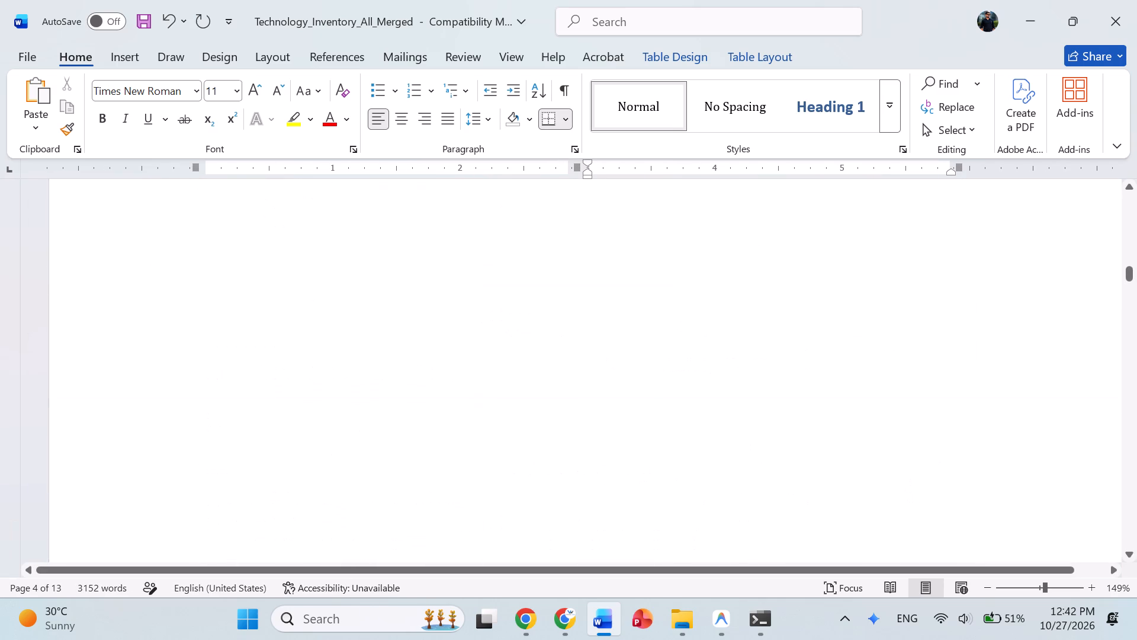
pyautogui.scroll(4, 839, 309)
pyautogui.scroll(-1, 839, 309)
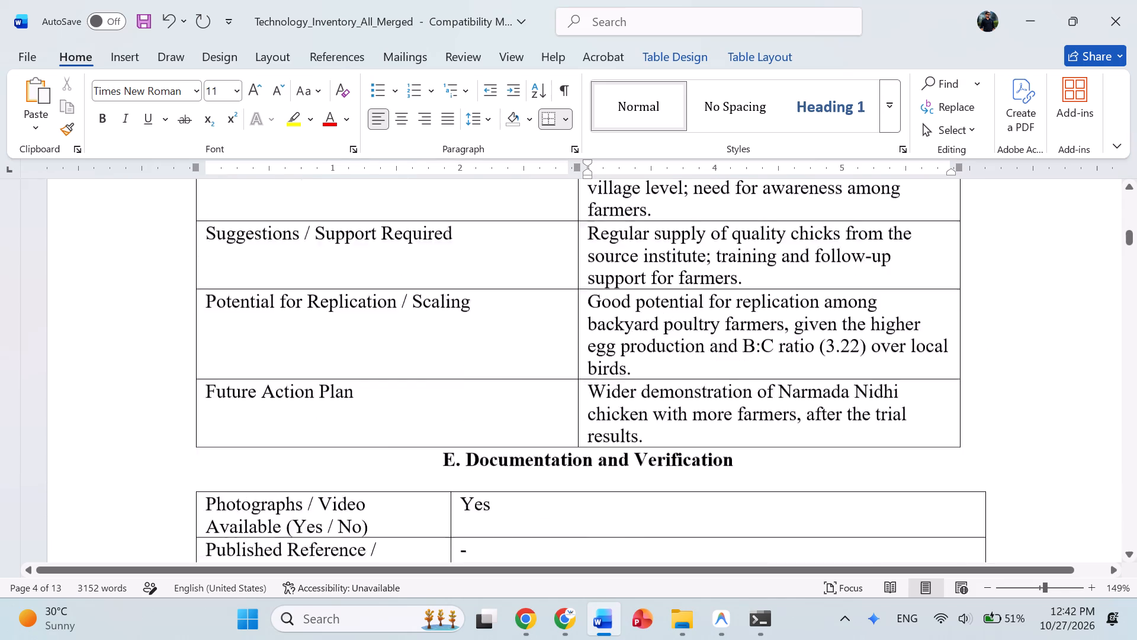
pyautogui.scroll(-3, 839, 309)
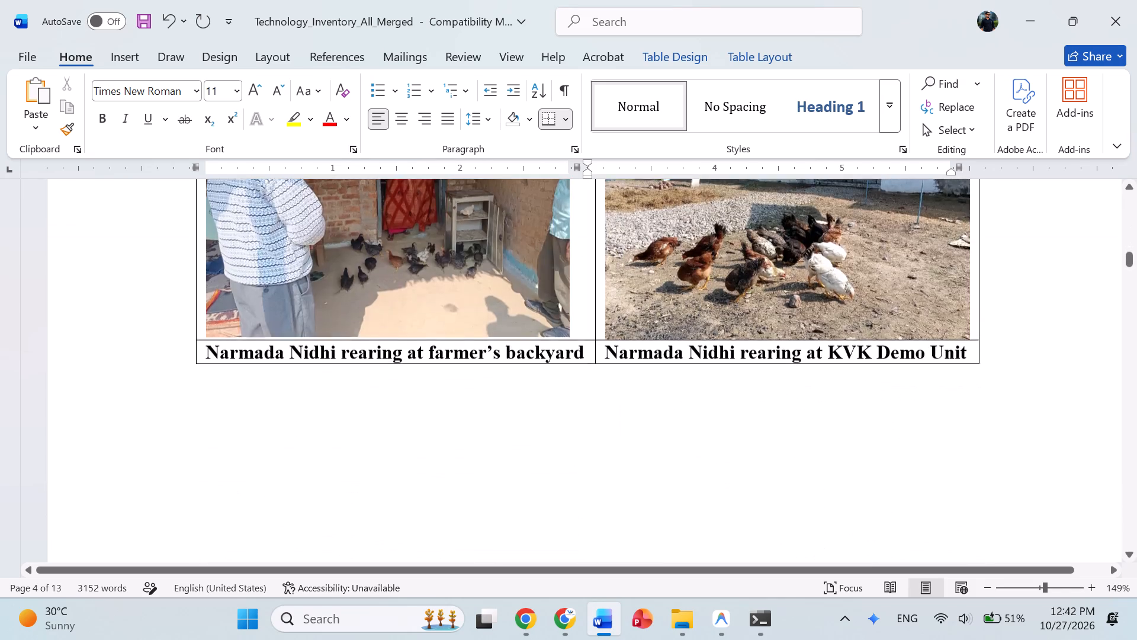
pyautogui.scroll(-8, 839, 309)
pyautogui.scroll(1, 839, 309)
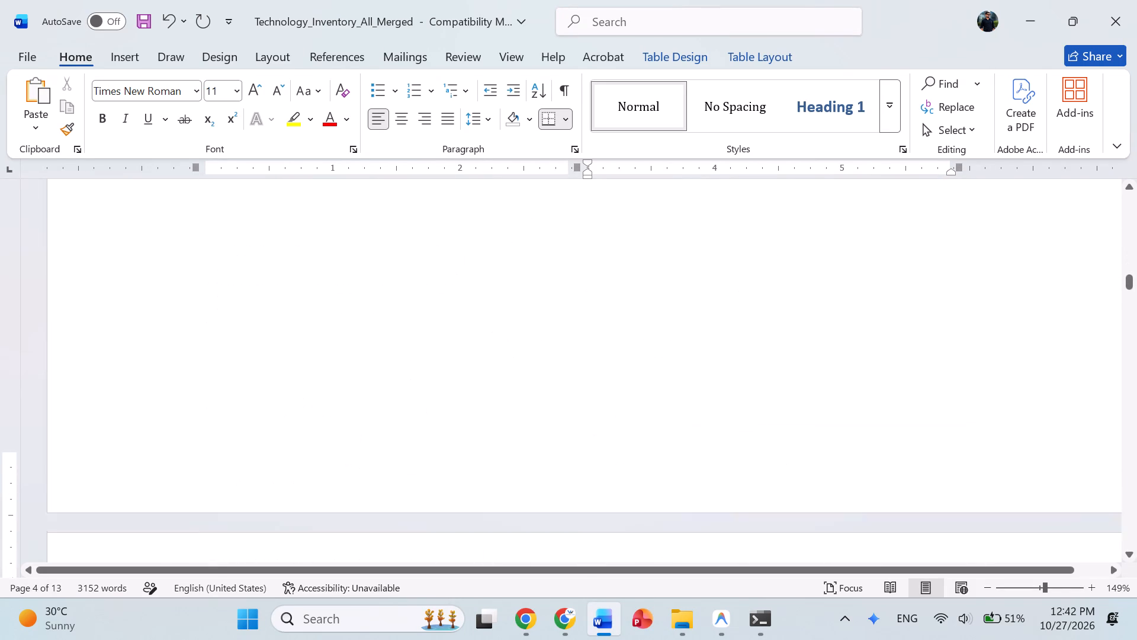
pyautogui.scroll(1, 839, 309)
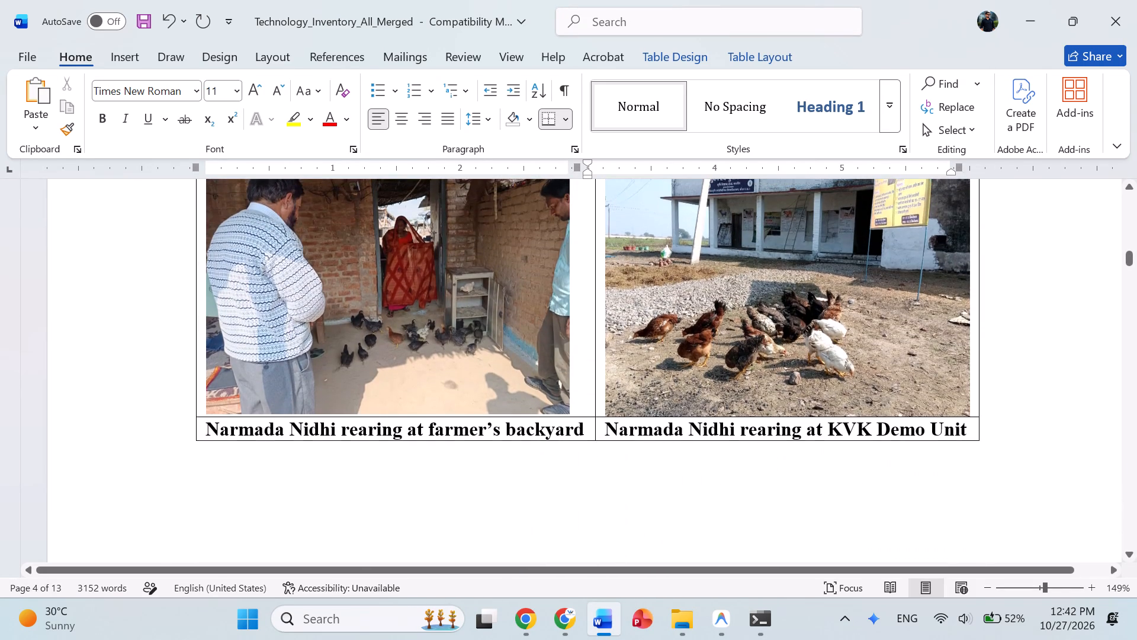
pyautogui.scroll(2, 839, 309)
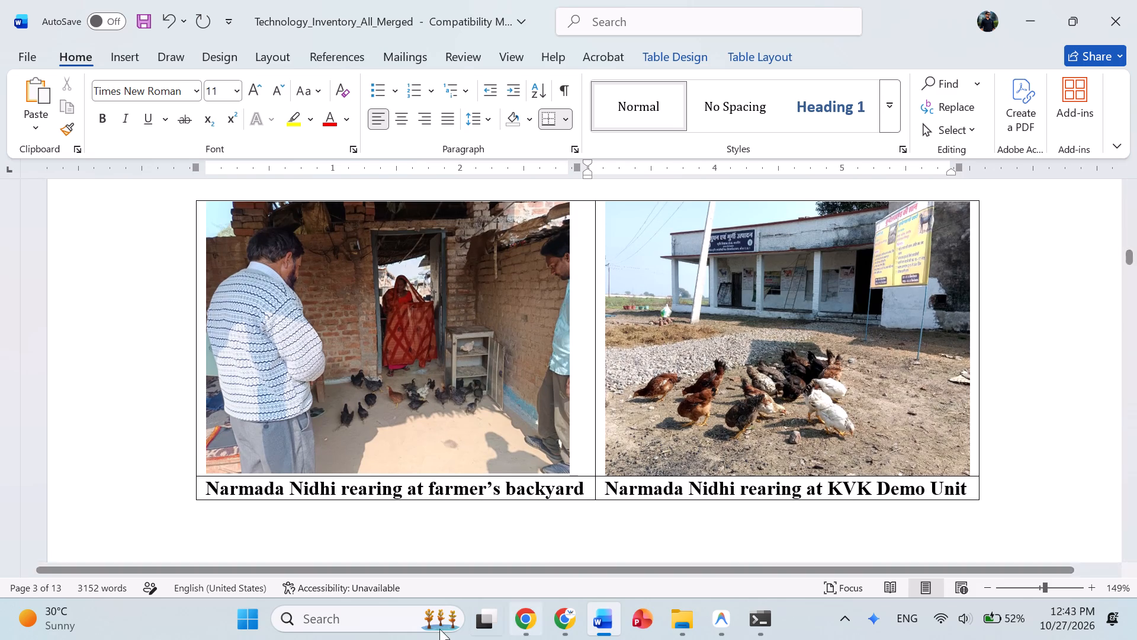
pyautogui.click(593, 492)
pyautogui.hotkey('ctrl', 'shift', 'Down')
pyautogui.press('Right')
pyautogui.press('Left')
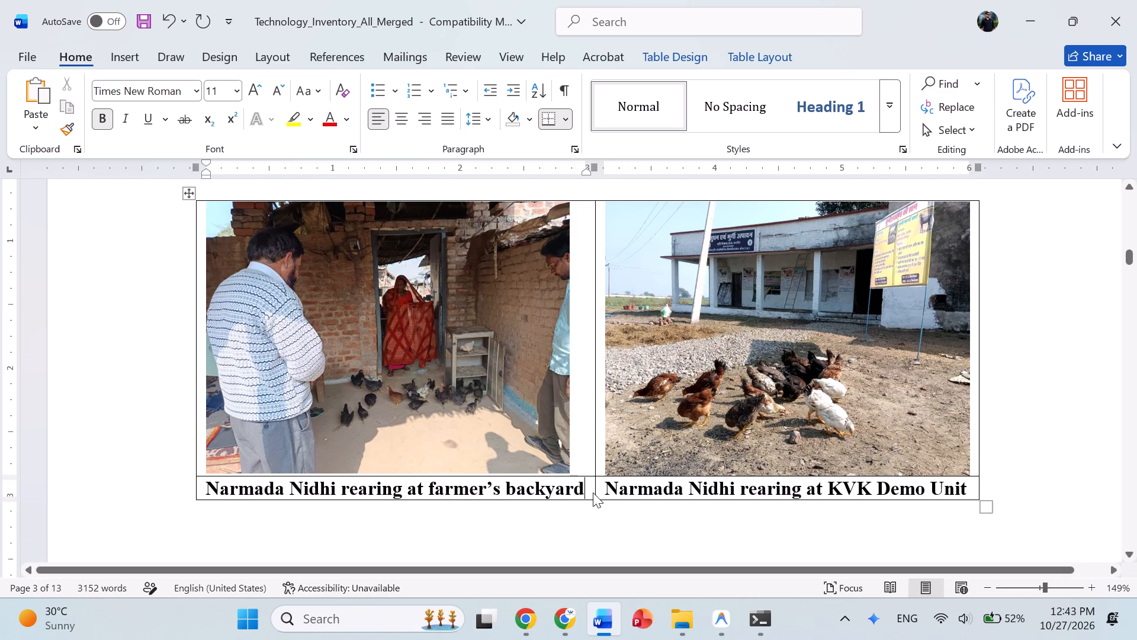
pyautogui.hotkey('ctrl', 'shift', 'Left')
pyautogui.write('field')
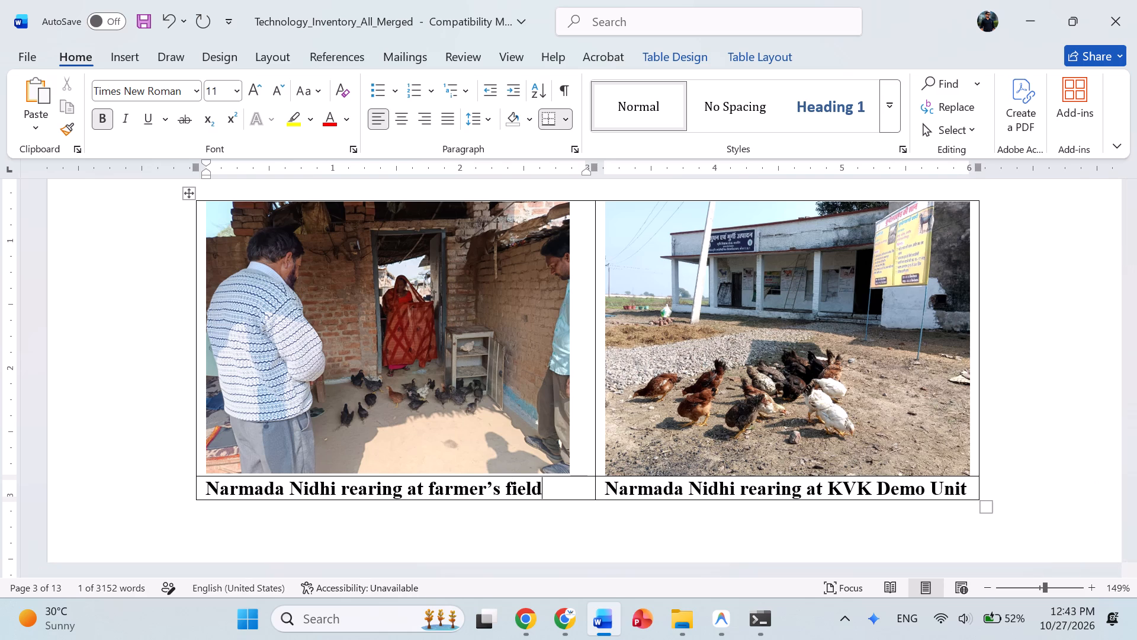
pyautogui.hotkey('ctrl', 'Right')
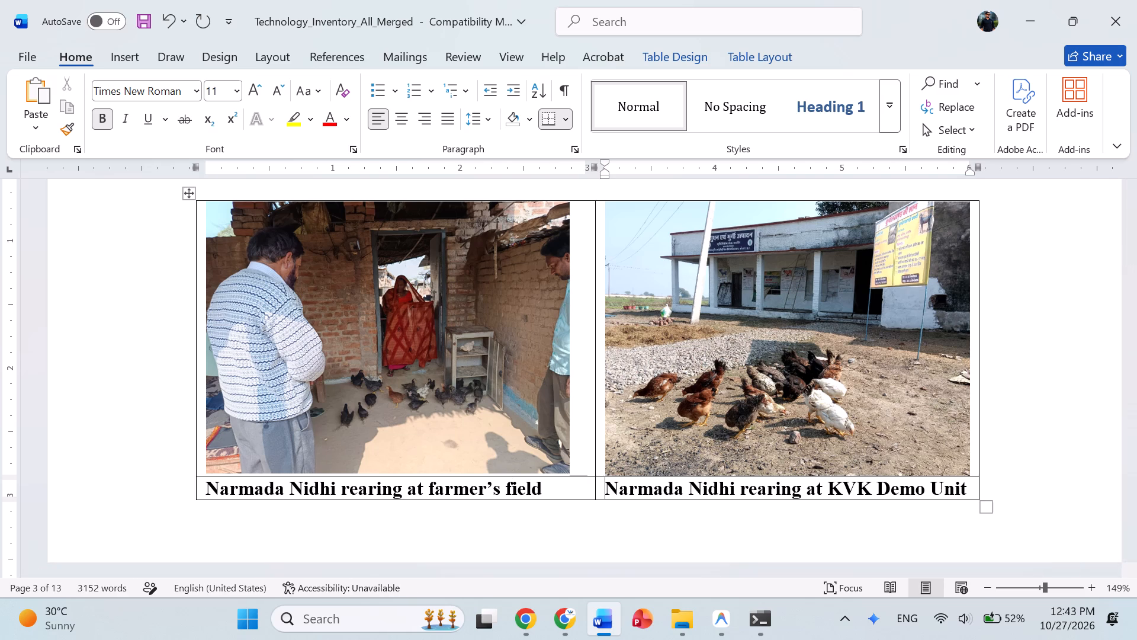
# Cut the KVK Demo Unit photo from the Narmada Nidhi Photographs table.
pyautogui.scroll(-6, 593, 492)
pyautogui.hscroll(1, 593, 492)
pyautogui.scroll(1, 593, 492)
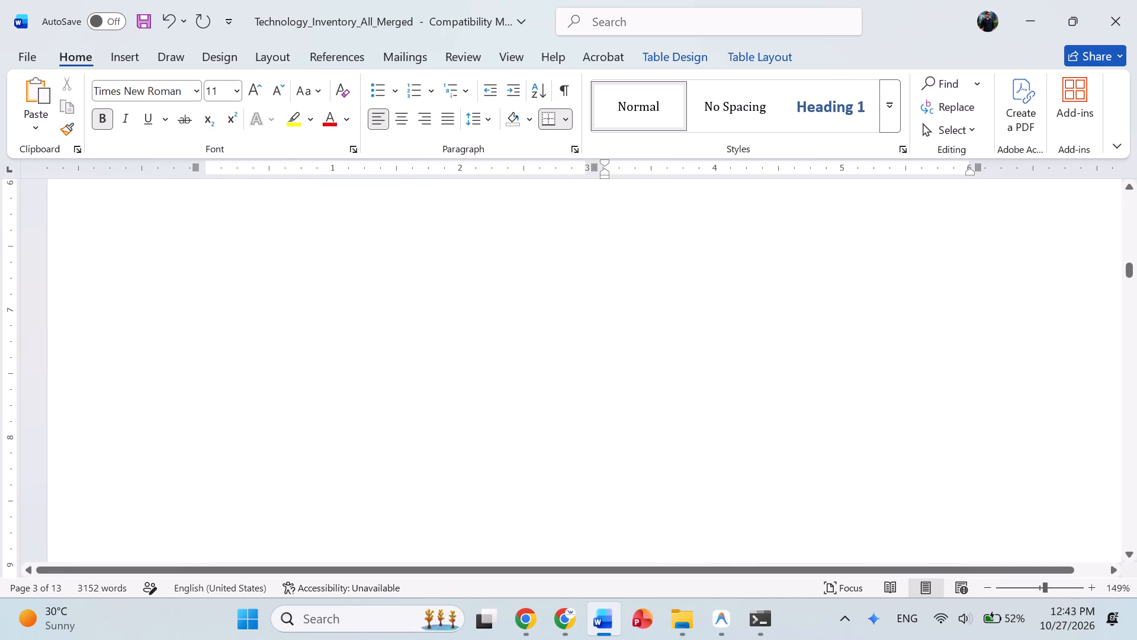
pyautogui.scroll(6, 593, 492)
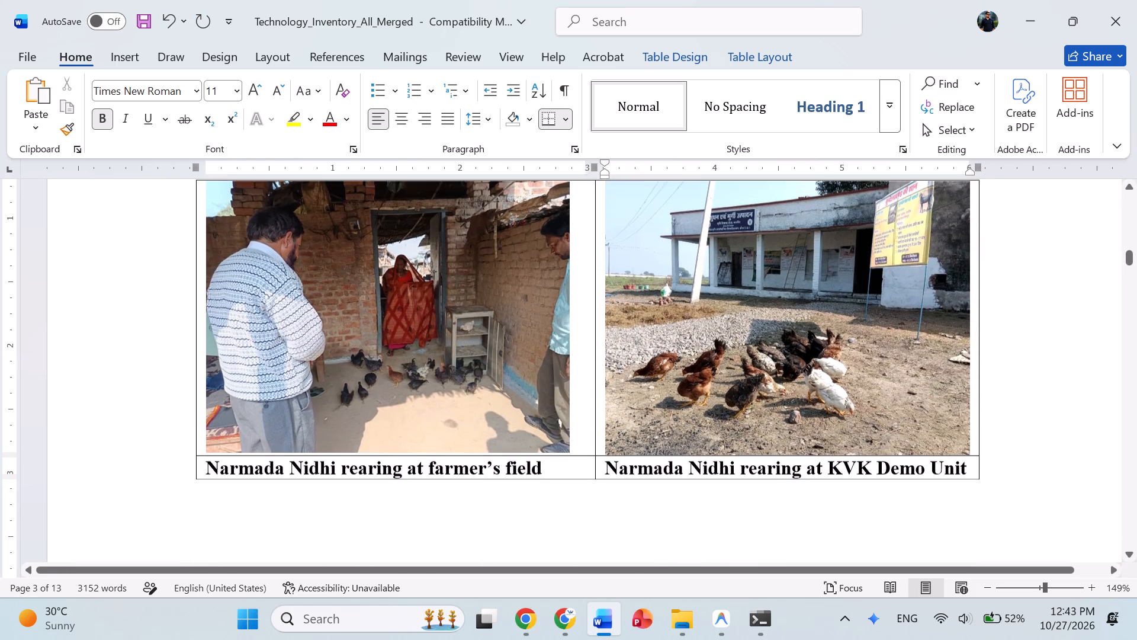
pyautogui.scroll(3, 593, 492)
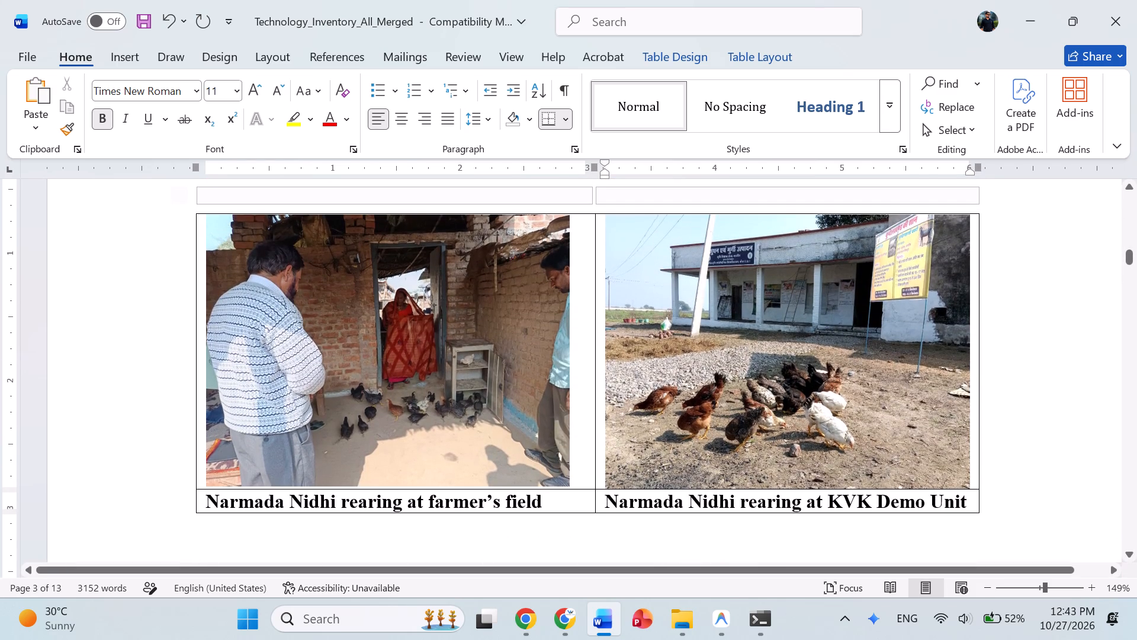
pyautogui.scroll(2, 593, 492)
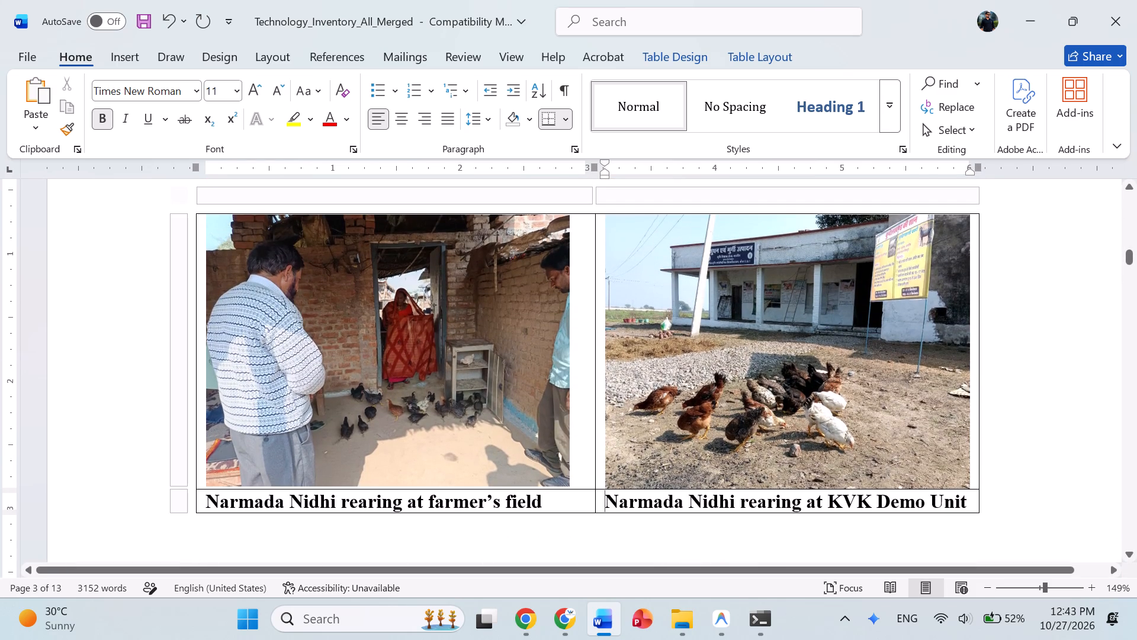
pyautogui.click(699, 411)
pyautogui.hotkey('ctrl', 'x')
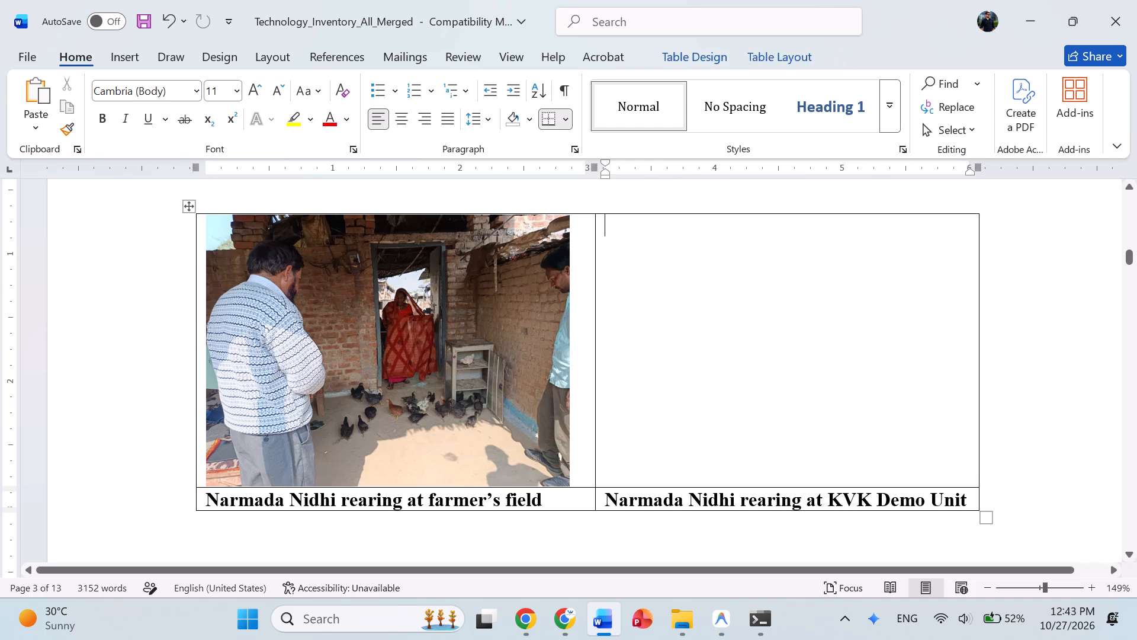
# Cut the words "rearing at KVK Demo Unit" from the caption under the emptied photo cell.
pyautogui.click(773, 505)
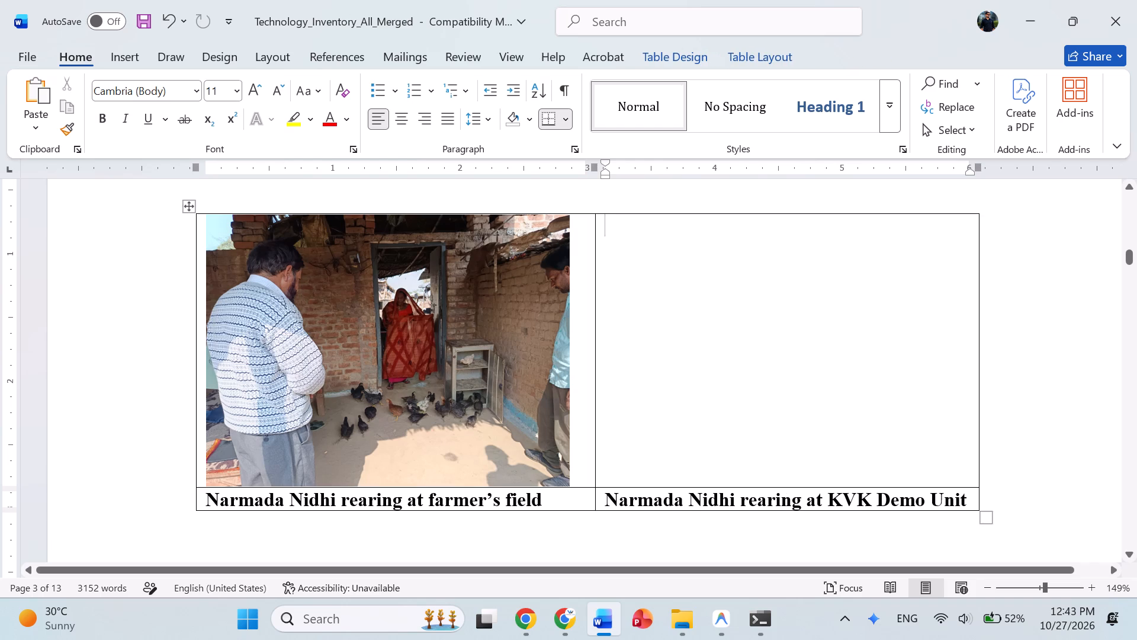
pyautogui.hotkey('ctrl', 'Right')
pyautogui.hotkey('ctrl', 'Right')
pyautogui.hotkey('ctrl', 'Right')
pyautogui.hotkey('ctrl', 'Right')
pyautogui.hotkey('ctrl', 'Right')
pyautogui.hotkey('ctrl', 'shift', 'Left')
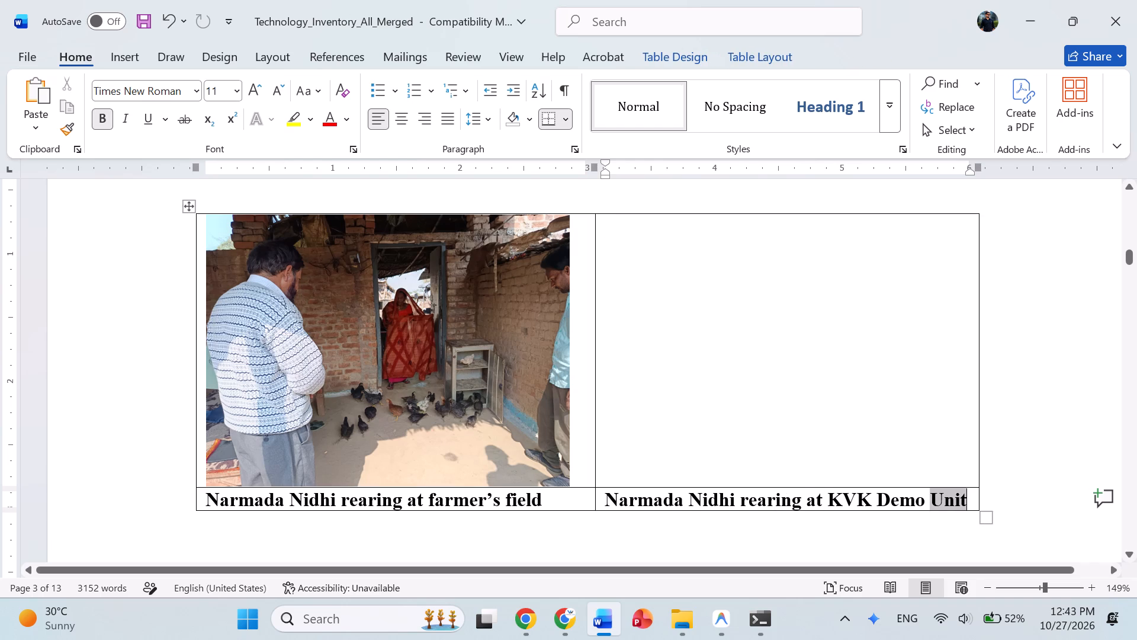
pyautogui.hotkey('ctrl', 'shift', 'Left')
pyautogui.hotkey('ctrl', 'shift', 'Left')
pyautogui.hotkey('ctrl', 'shift', 'Left')
pyautogui.hotkey('ctrl', 'shift', 'Left')
pyautogui.hotkey('ctrl', 'x')
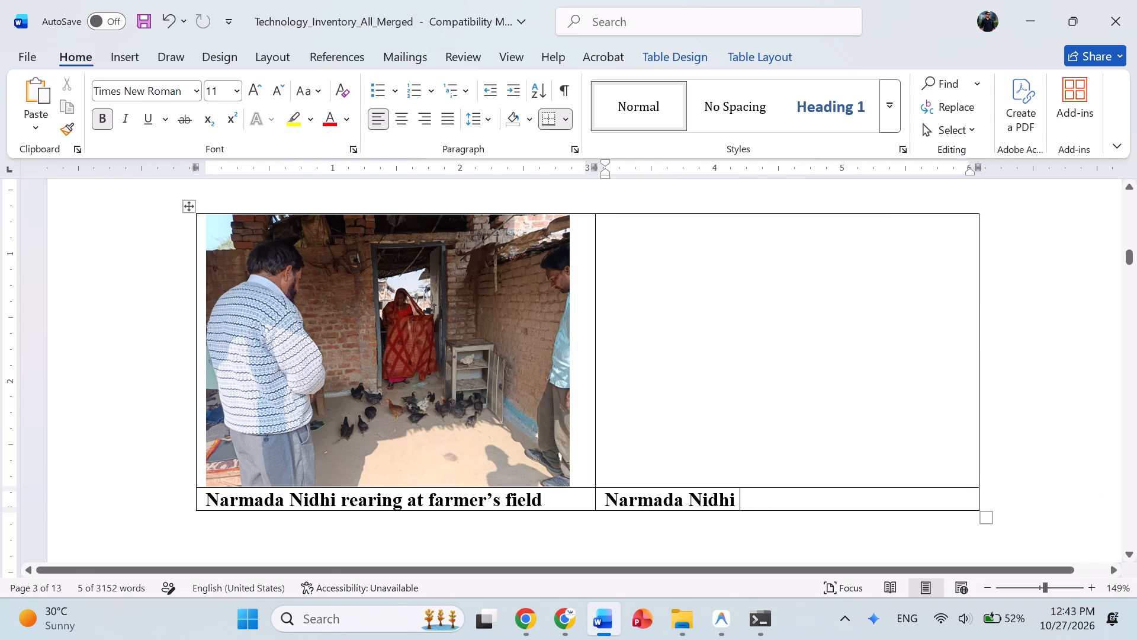
# Delete the entire second column of the Narmada Nidhi Photographs table.
pyautogui.click(773, 364)
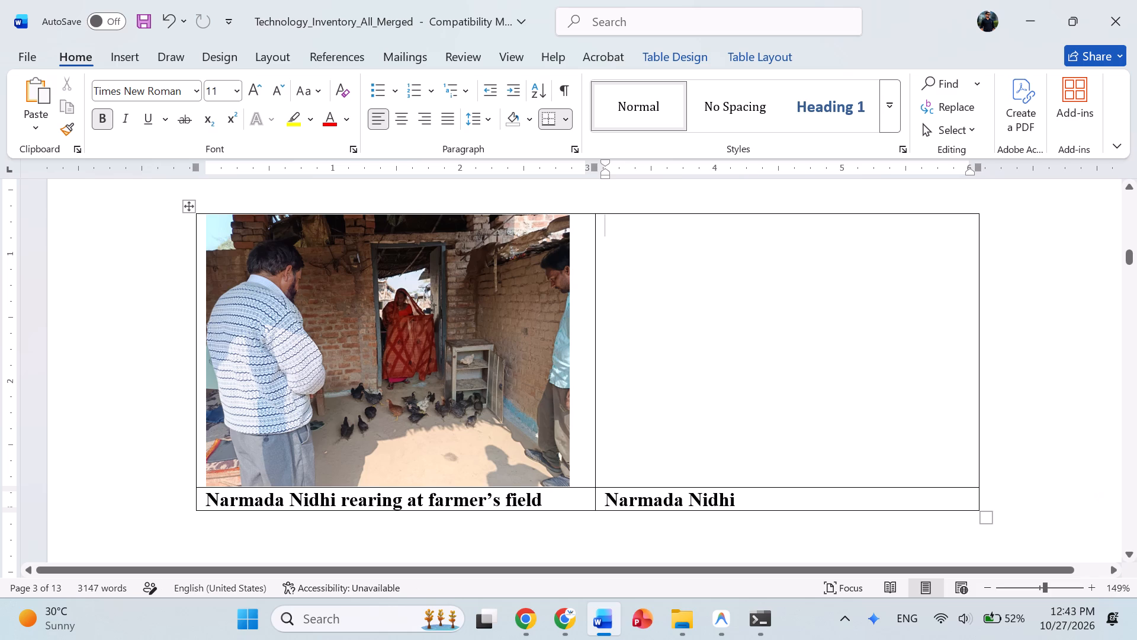
pyautogui.rightClick(773, 364)
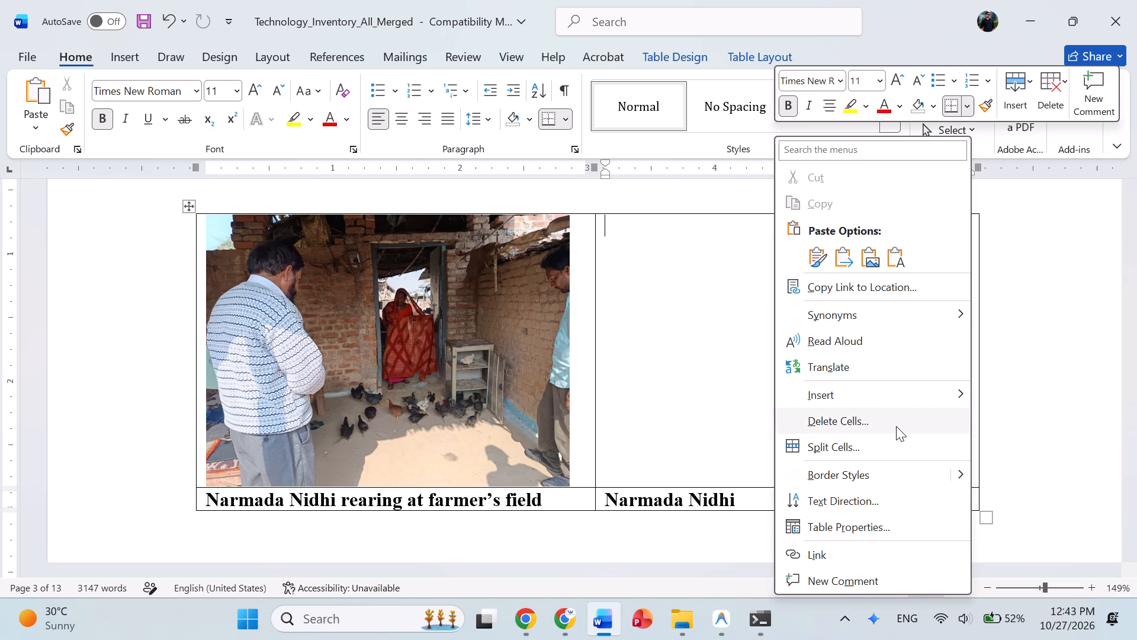
pyautogui.click(896, 426)
pyautogui.click(547, 311)
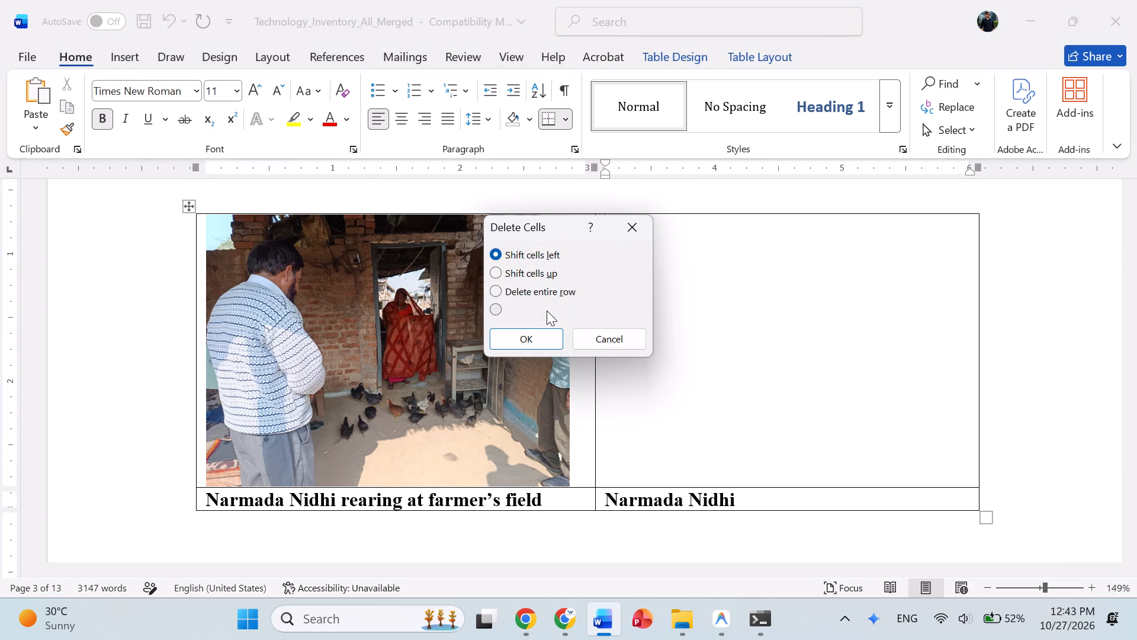
pyautogui.click(524, 343)
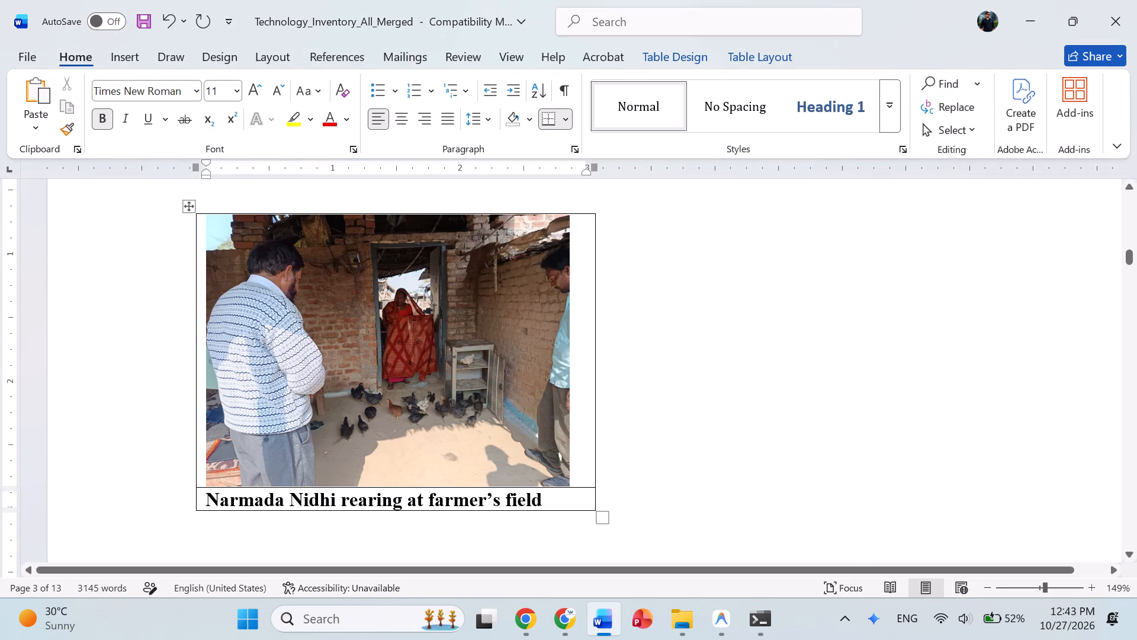
# Examine the CARI Debendra technology record from its skill requirements through the end of its Documentation and Verification table.
pyautogui.scroll(2, 657, 443)
pyautogui.scroll(-1, 657, 443)
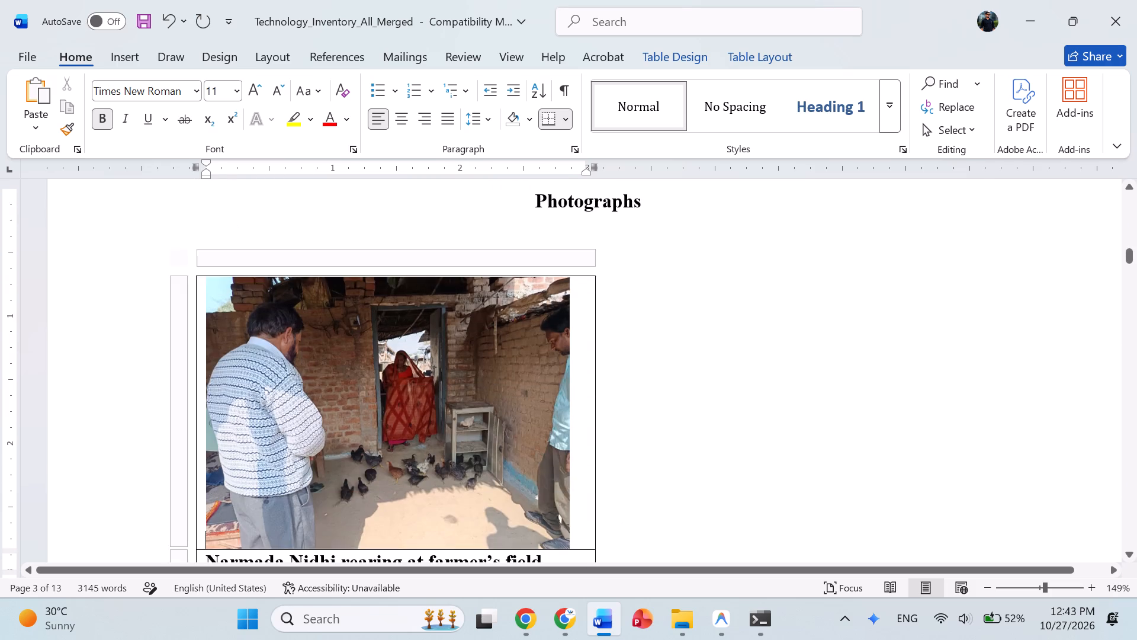
pyautogui.scroll(-9, 657, 443)
pyautogui.scroll(-9, 661, 396)
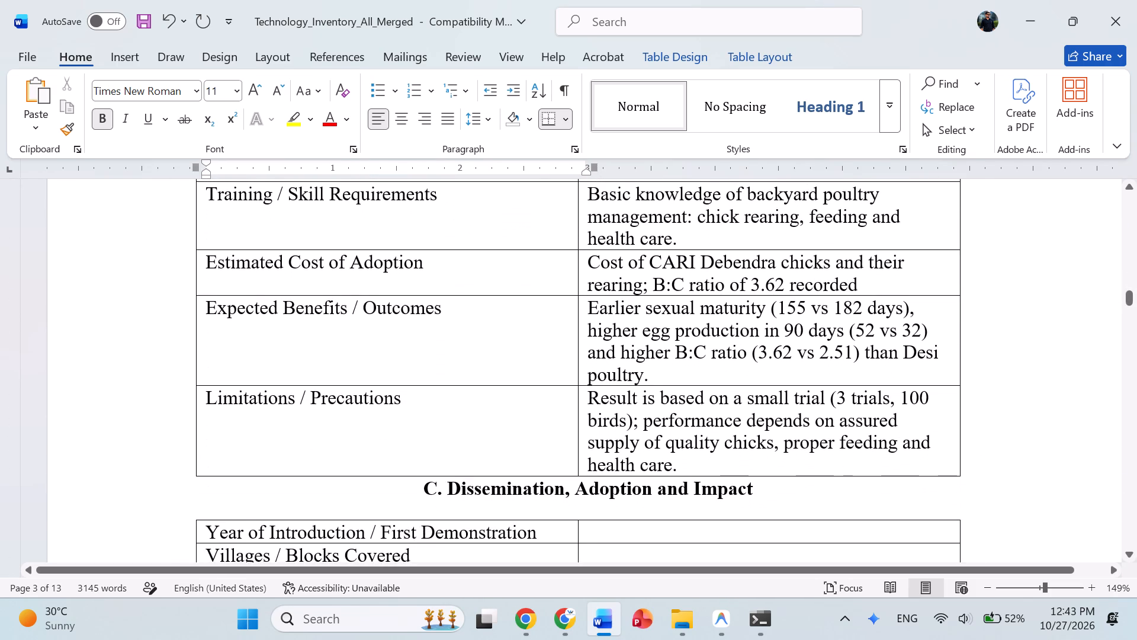
pyautogui.scroll(-8, 661, 396)
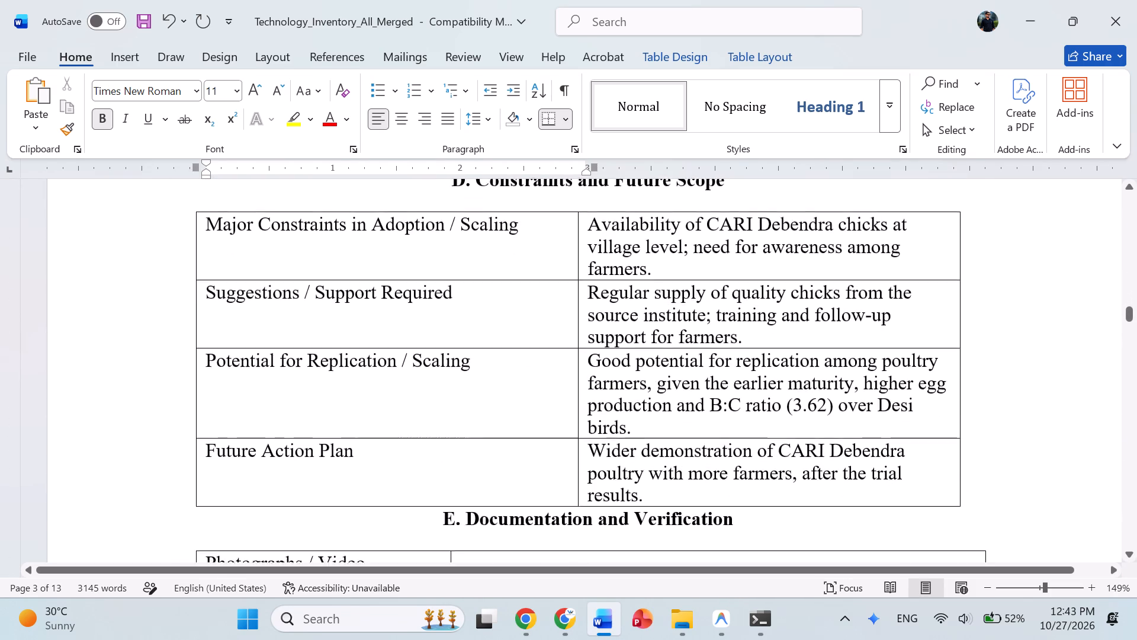
pyautogui.scroll(-8, 661, 396)
pyautogui.scroll(2, 661, 396)
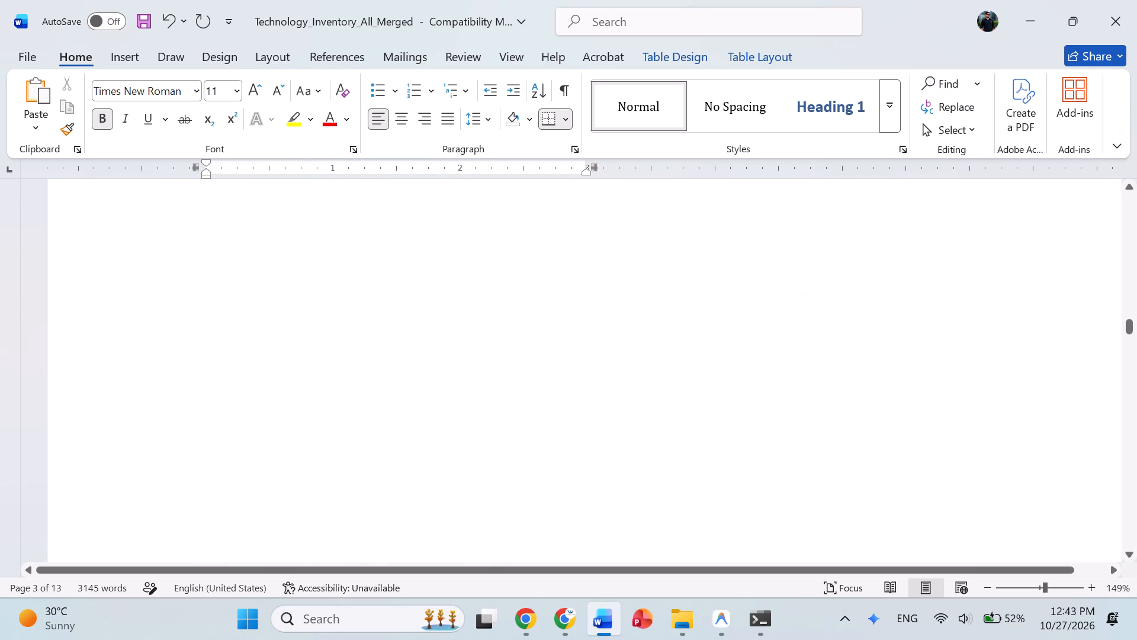
pyautogui.scroll(3, 661, 396)
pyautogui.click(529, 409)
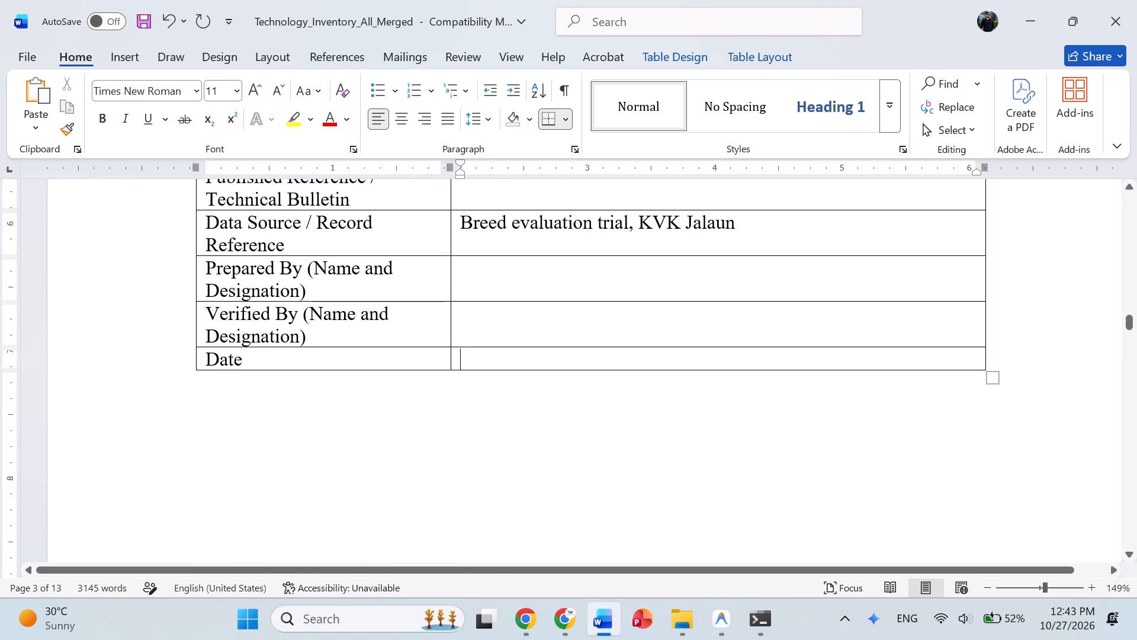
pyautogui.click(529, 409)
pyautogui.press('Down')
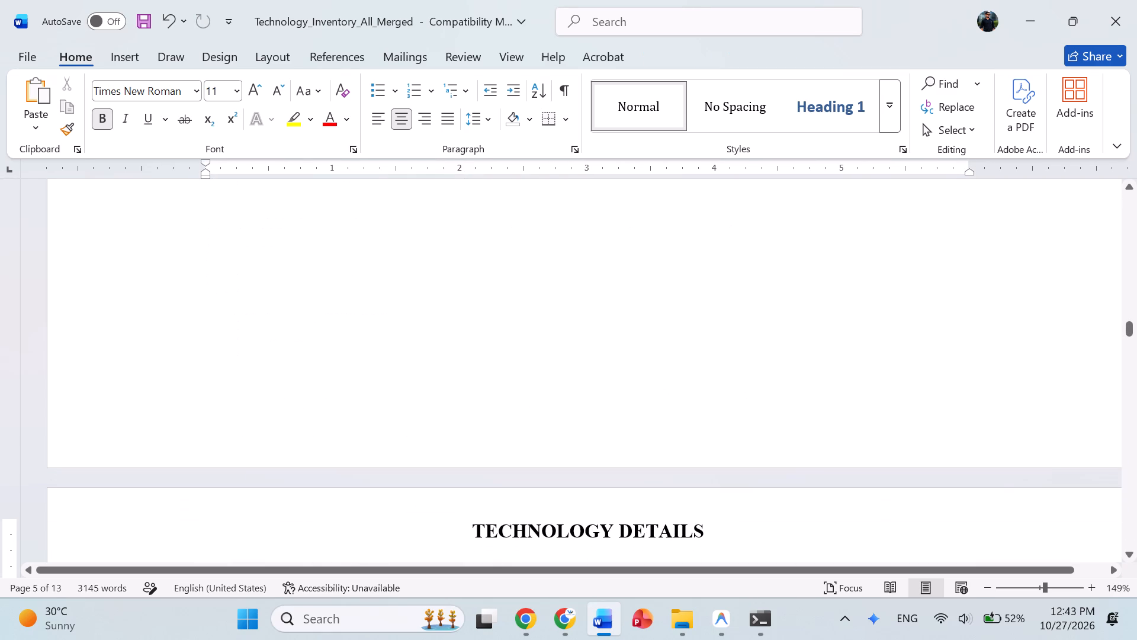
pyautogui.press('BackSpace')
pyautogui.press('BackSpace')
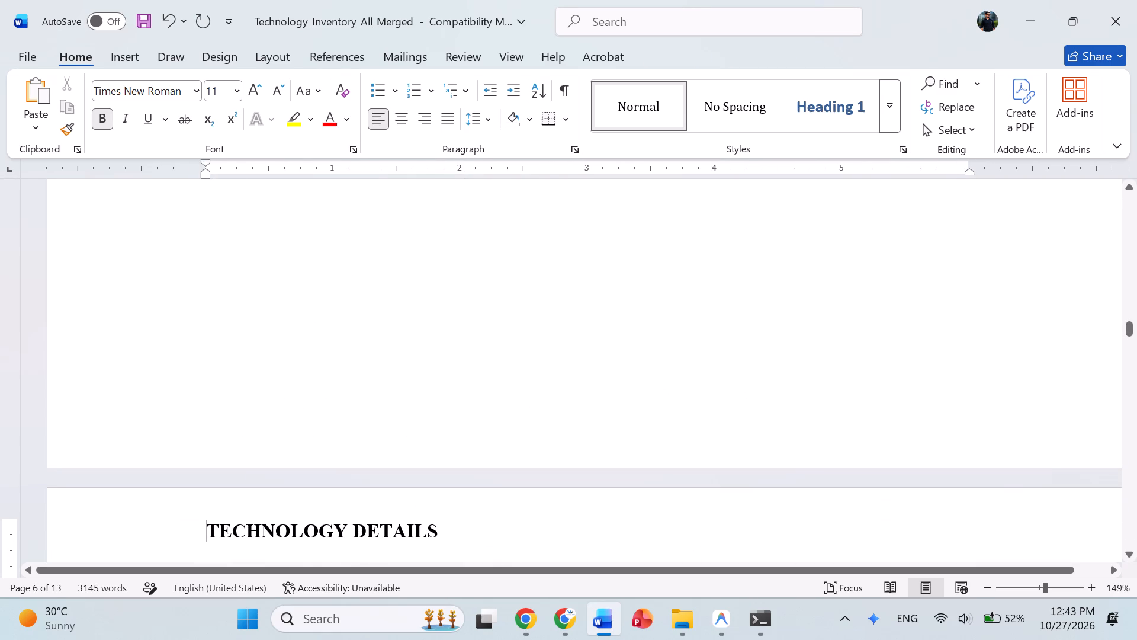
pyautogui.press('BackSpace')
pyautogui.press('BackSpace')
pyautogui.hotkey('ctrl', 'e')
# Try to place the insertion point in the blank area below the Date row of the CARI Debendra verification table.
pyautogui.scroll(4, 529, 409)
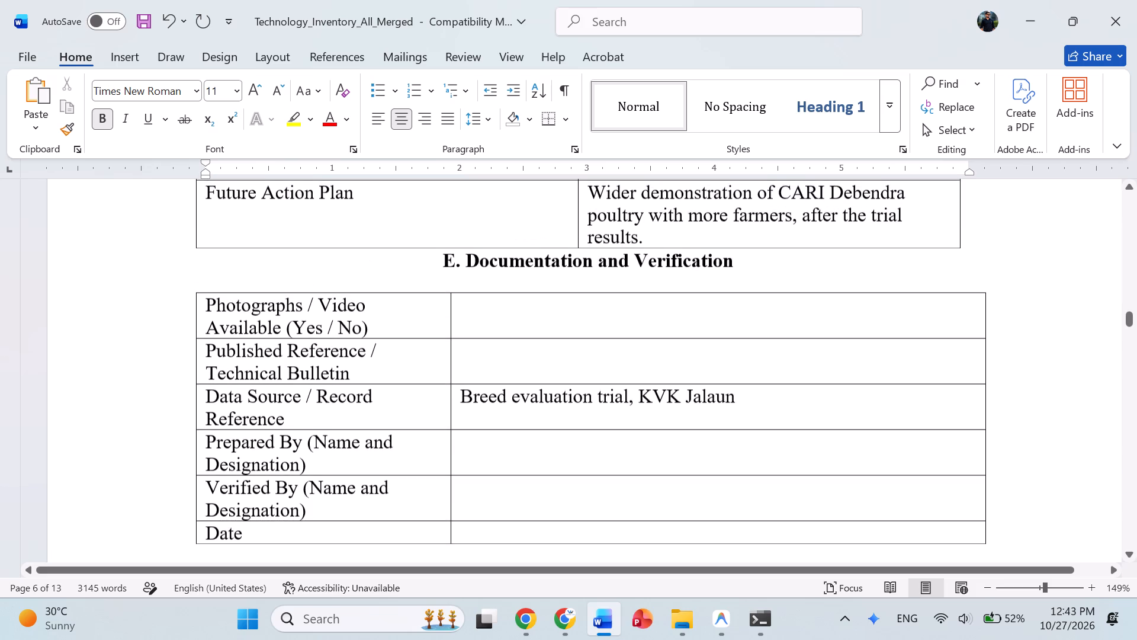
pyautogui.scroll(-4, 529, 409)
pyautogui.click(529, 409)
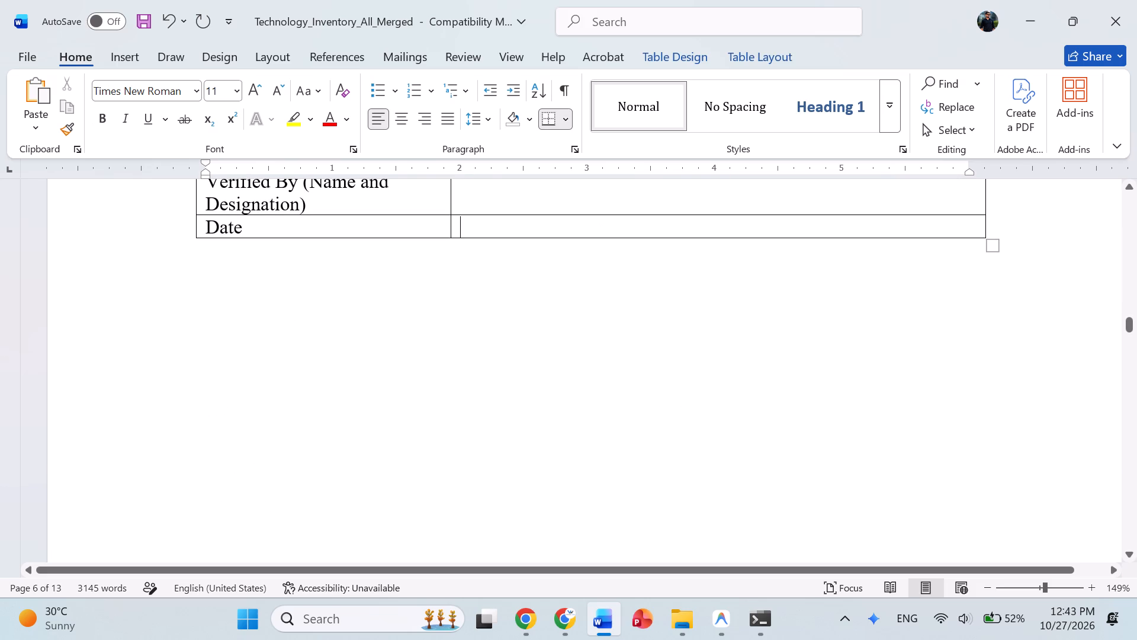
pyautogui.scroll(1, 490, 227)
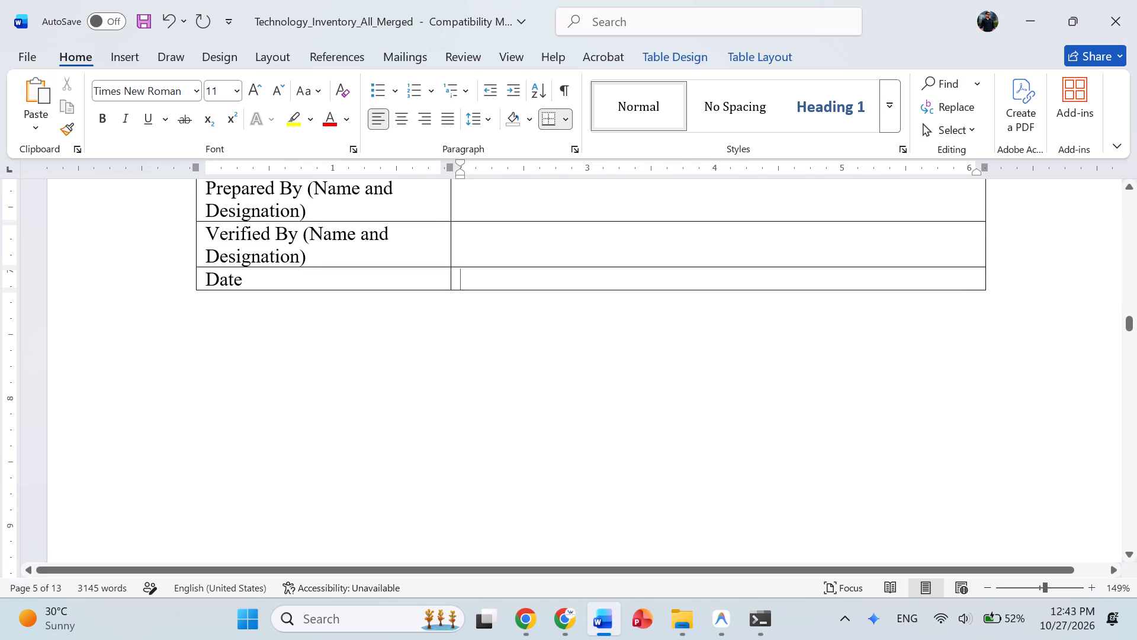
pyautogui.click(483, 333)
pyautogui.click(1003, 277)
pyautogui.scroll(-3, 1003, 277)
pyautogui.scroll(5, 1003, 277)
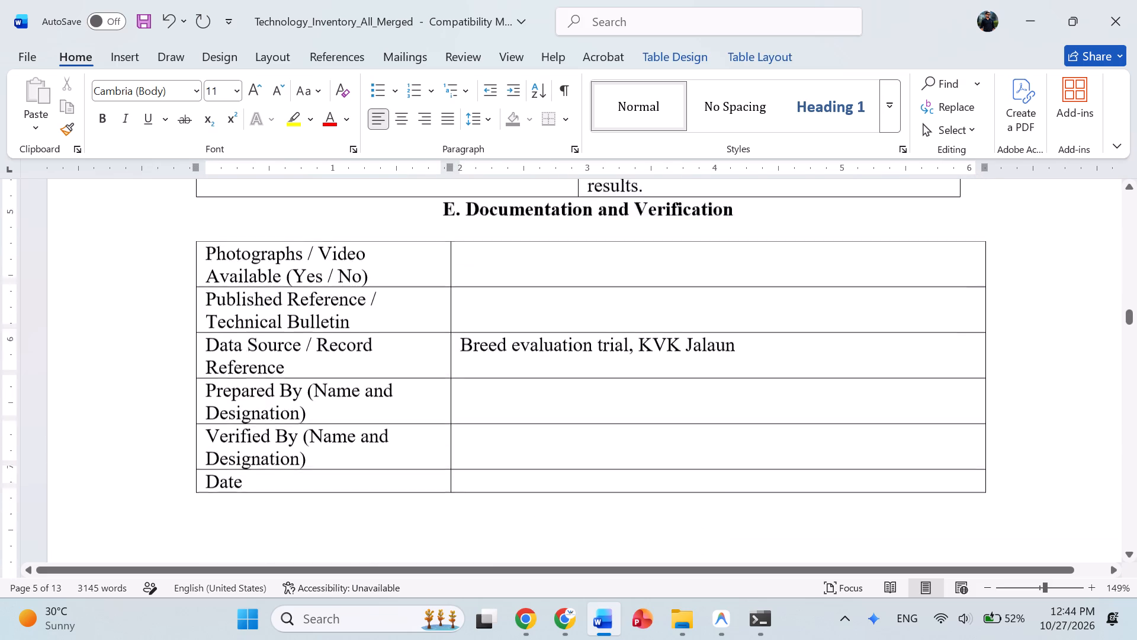
# Insert nine blank lines above the "E. Documentation and Verification" heading of the CARI Debendra record.
pyautogui.click(438, 329)
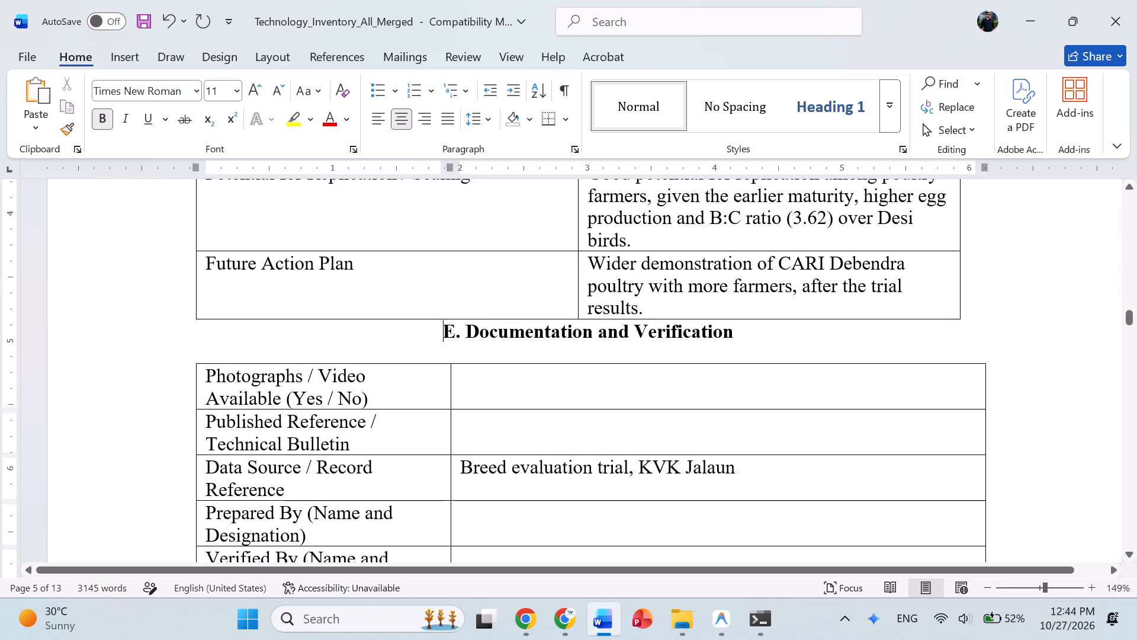
pyautogui.press('Return')
pyautogui.press('Return')
pyautogui.press('Return')
pyautogui.press('Return')
pyautogui.press('Return')
pyautogui.scroll(-3, 438, 329)
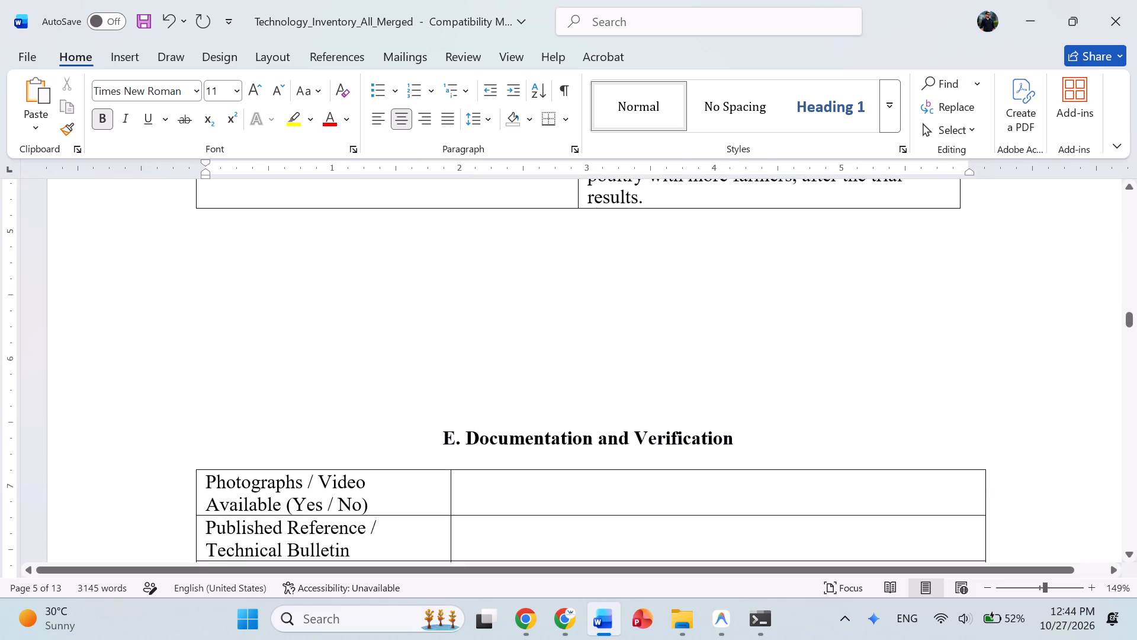
pyautogui.scroll(-6, 438, 329)
pyautogui.press('Return')
pyautogui.press('Return')
pyautogui.press('Return')
pyautogui.press('Return')
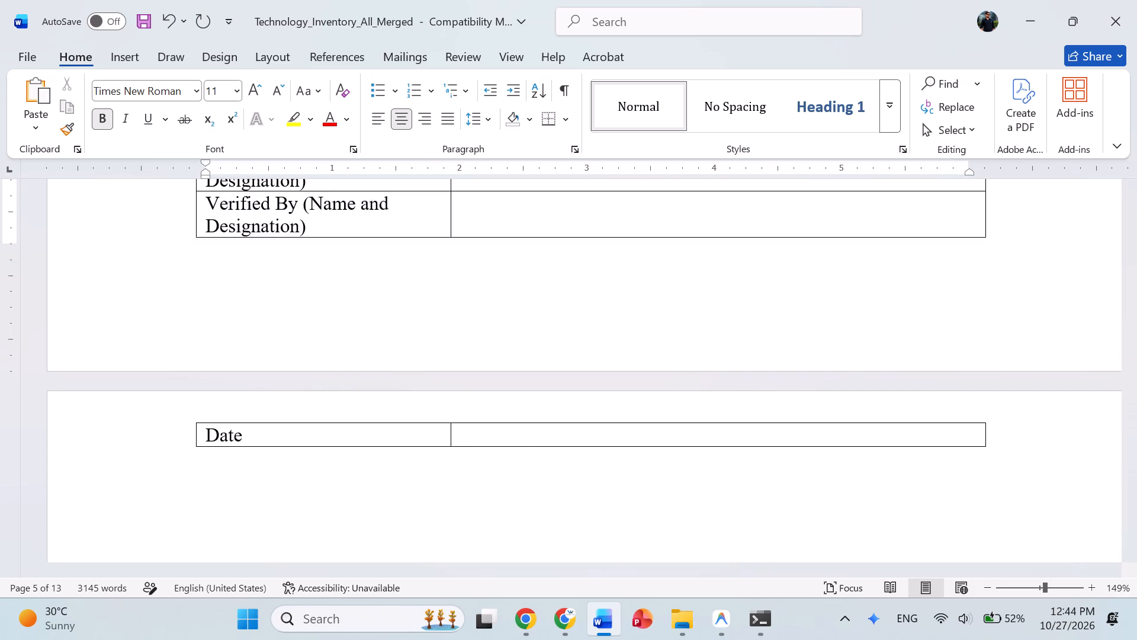
pyautogui.scroll(-3, 494, 477)
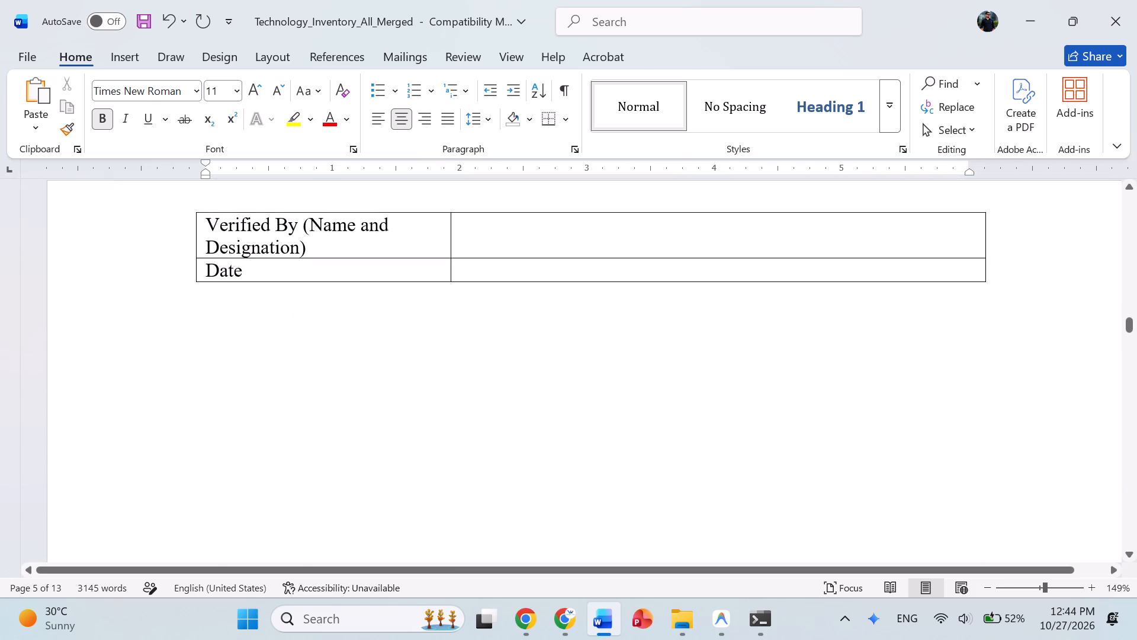
pyautogui.click(494, 288)
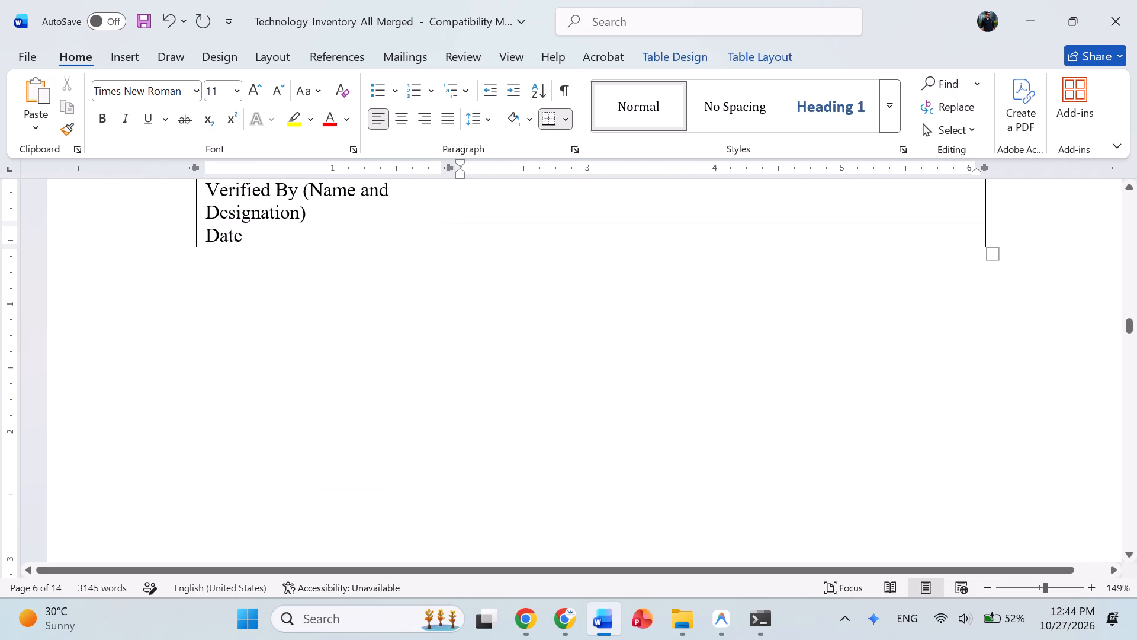
# Paste the cut KVK Demo Unit photo from the clipboard history into the blank lines below the CARI Debendra Future Action Plan row.
pyautogui.scroll(4, 520, 348)
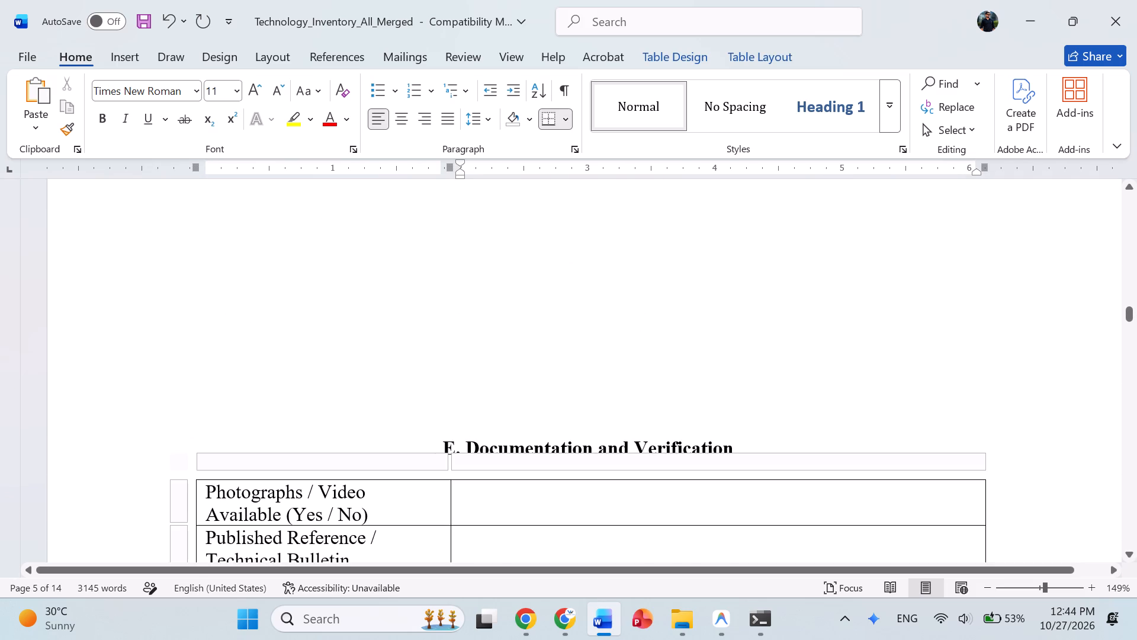
pyautogui.click(438, 425)
pyautogui.click(403, 300)
pyautogui.scroll(-1, 403, 300)
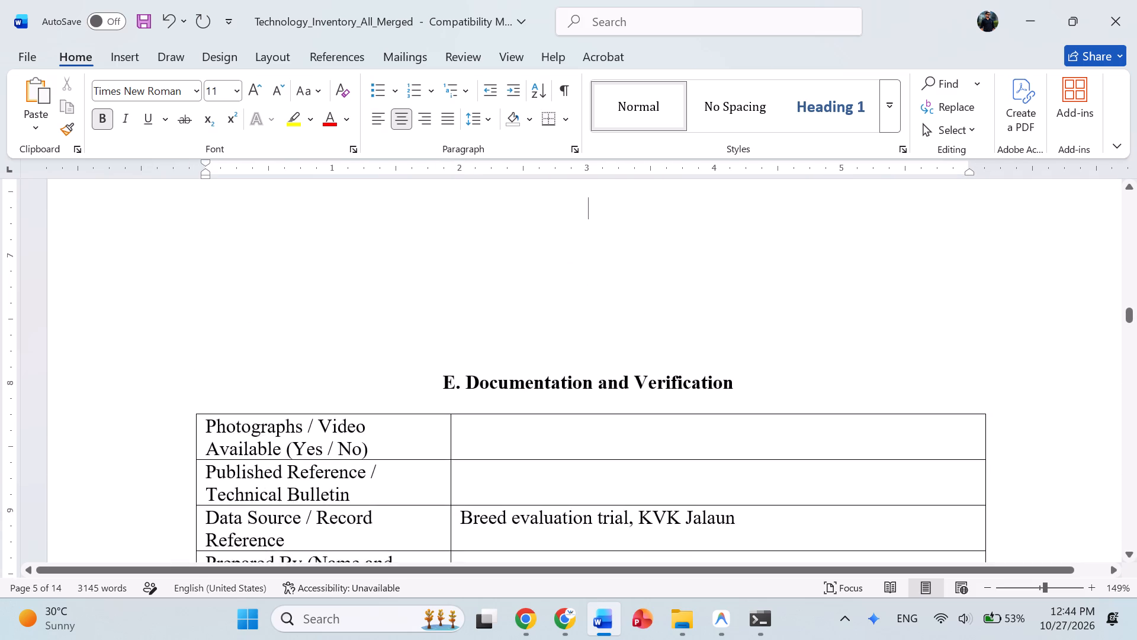
pyautogui.scroll(2, 403, 300)
pyautogui.press('Up')
pyautogui.press('Up')
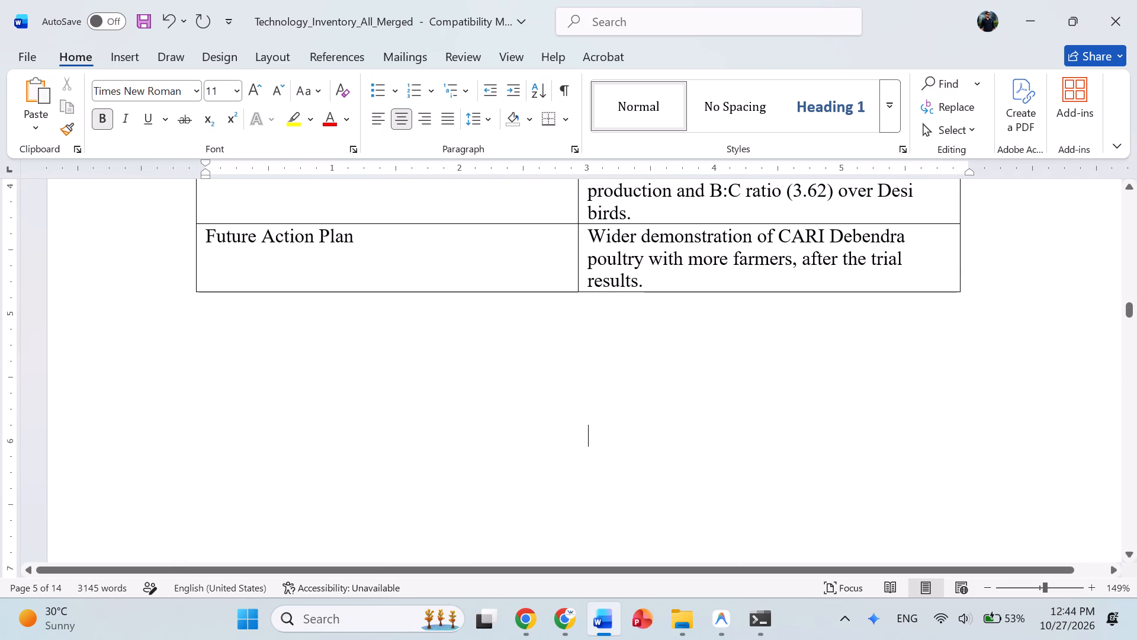
pyautogui.press('Up')
pyautogui.press('super+v')
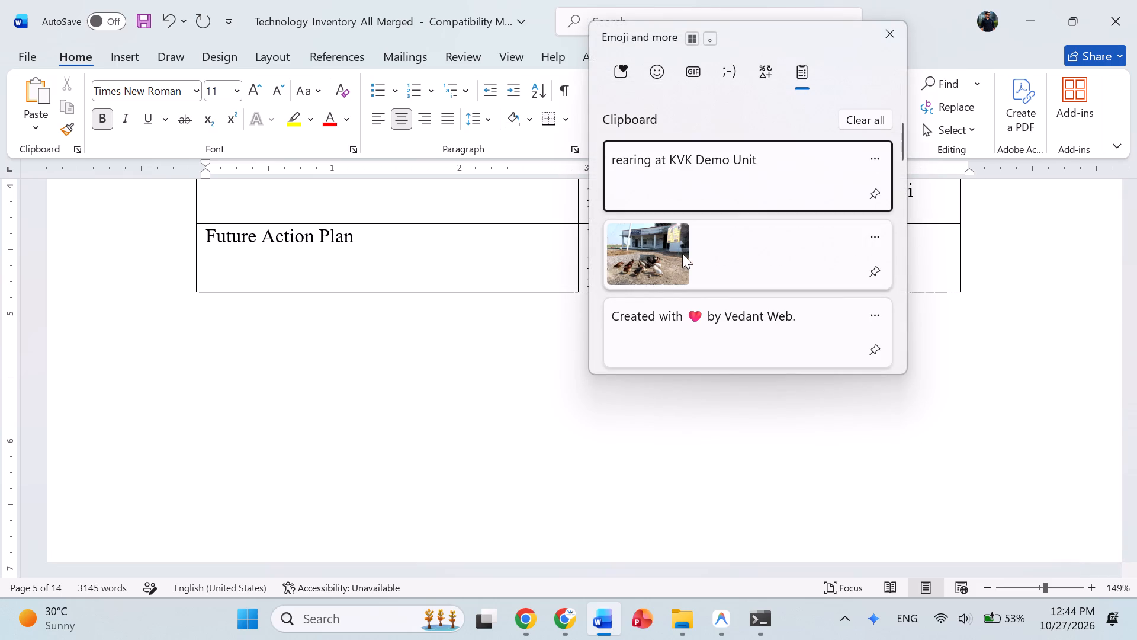
pyautogui.click(682, 254)
pyautogui.hotkey('ctrl', 'v')
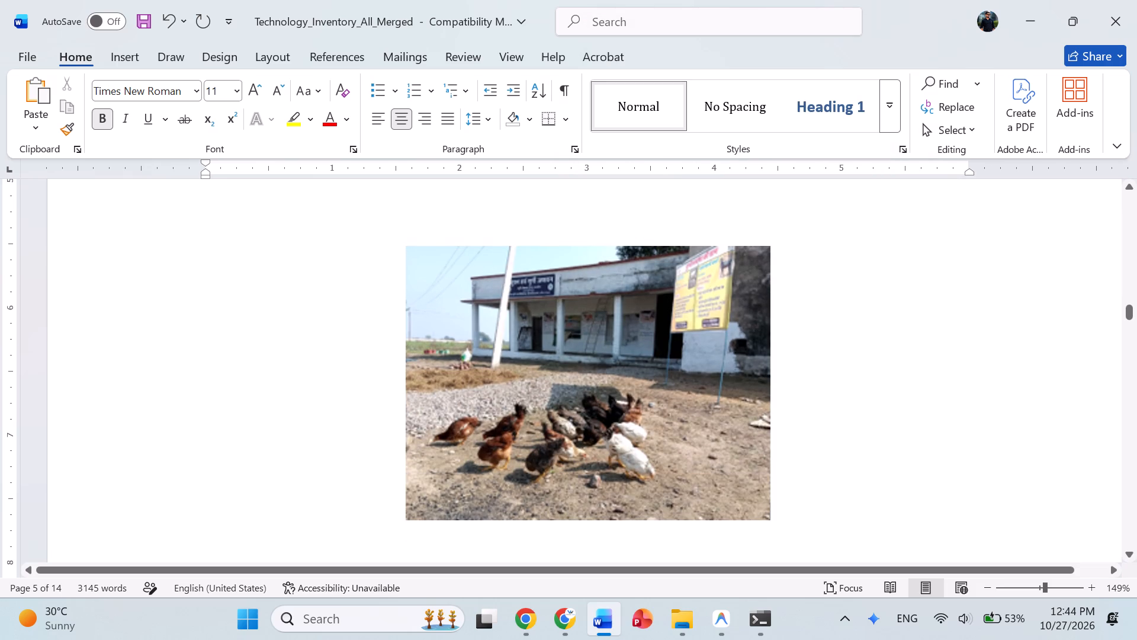
# Start a new line directly after the pasted KVK Demo Unit photo.
pyautogui.click(649, 386)
pyautogui.click(789, 434)
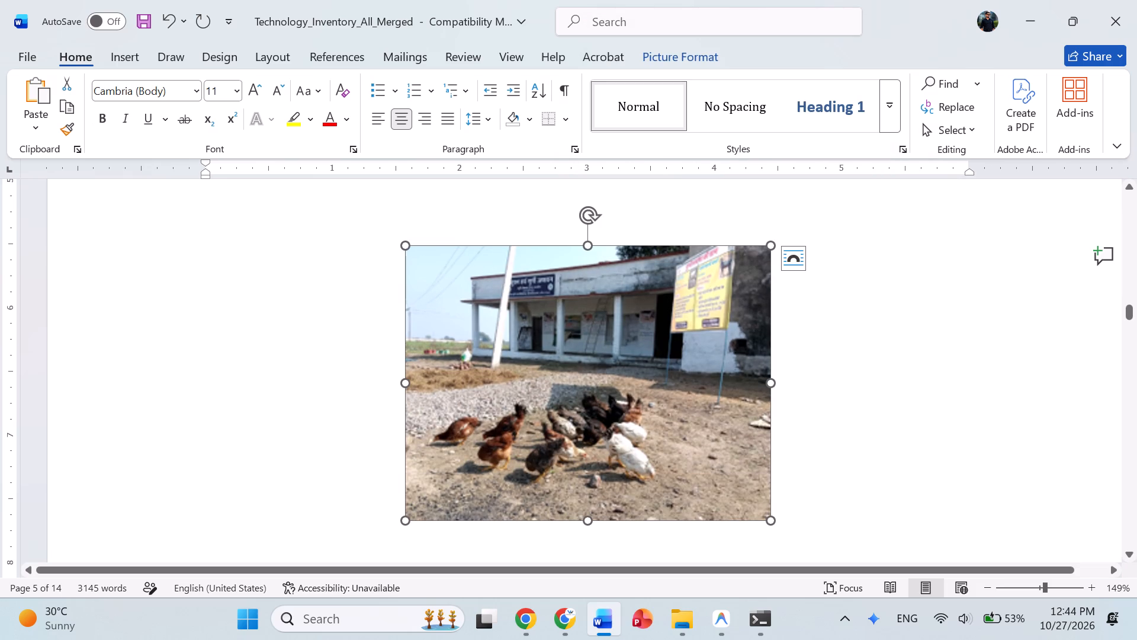
pyautogui.click(827, 468)
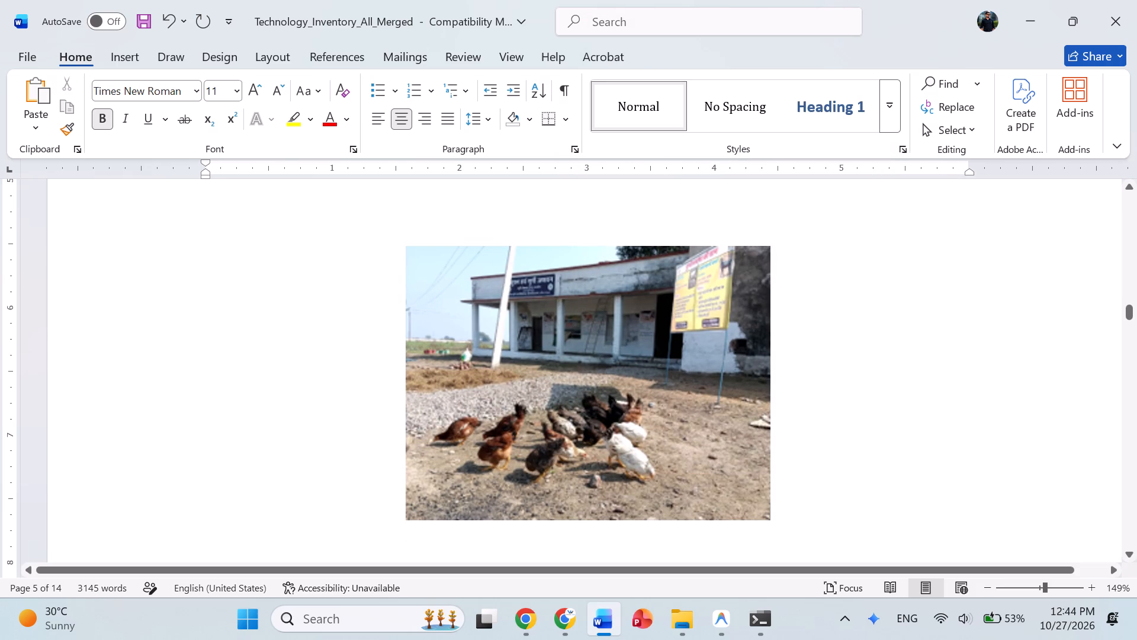
pyautogui.press('Return')
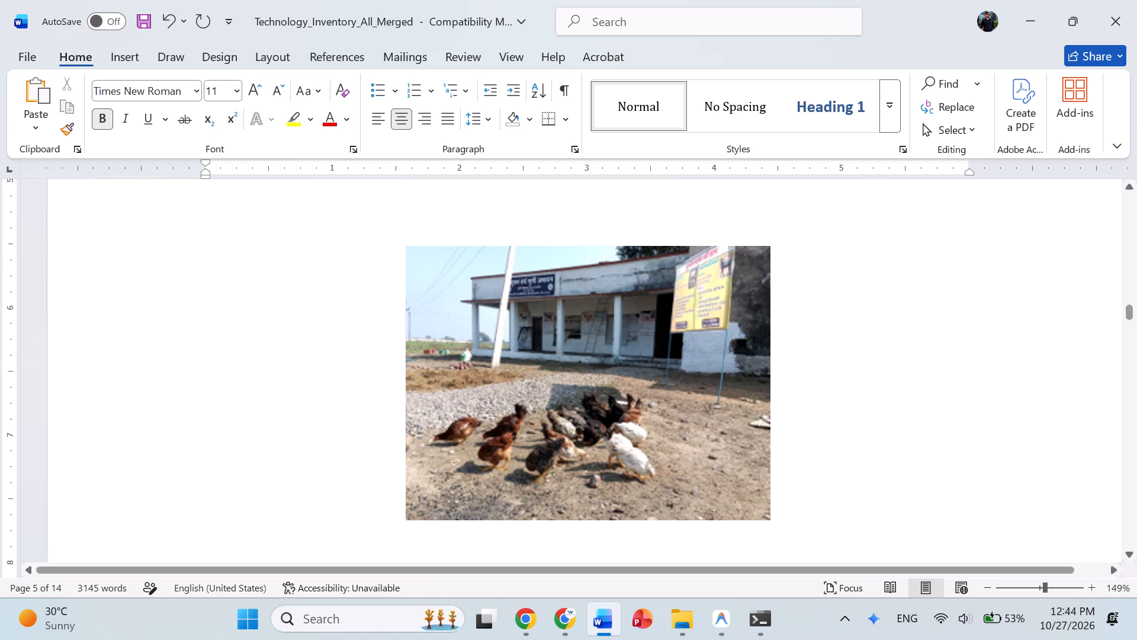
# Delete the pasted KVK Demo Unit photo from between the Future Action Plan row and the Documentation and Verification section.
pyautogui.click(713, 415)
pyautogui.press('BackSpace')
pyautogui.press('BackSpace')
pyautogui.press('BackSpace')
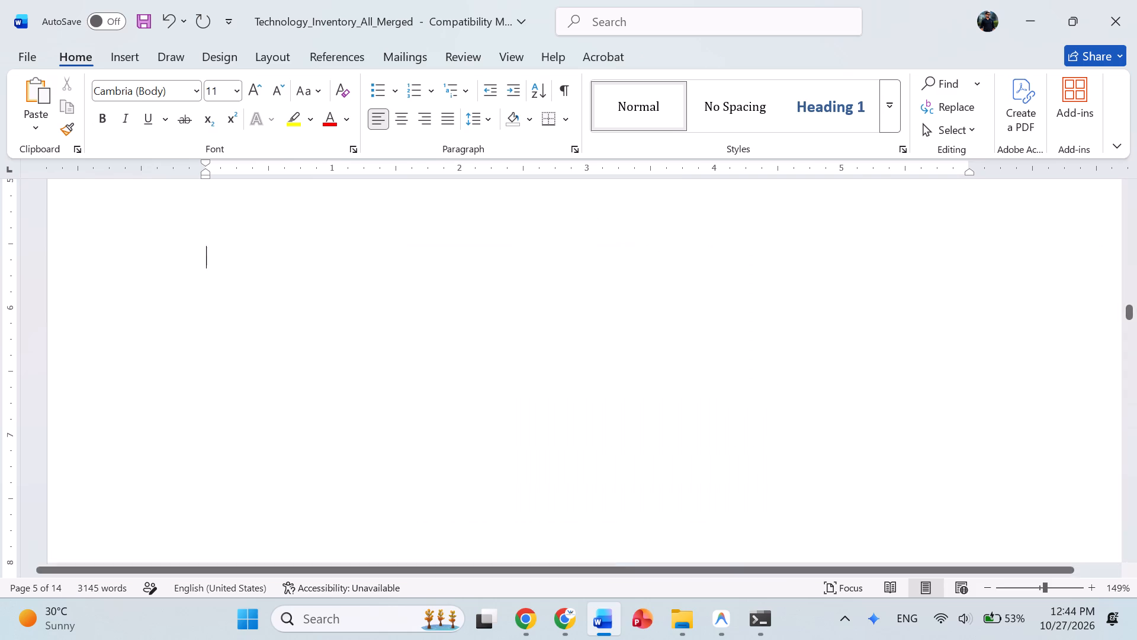
# Delete the surplus blank lines above the "E. Documentation and Verification" heading in the CARI Debendra entry.
pyautogui.press('Delete')
pyautogui.press('Delete')
pyautogui.press('Delete')
pyautogui.press('Delete')
pyautogui.press('Delete')
pyautogui.press('Delete')
pyautogui.press('Delete')
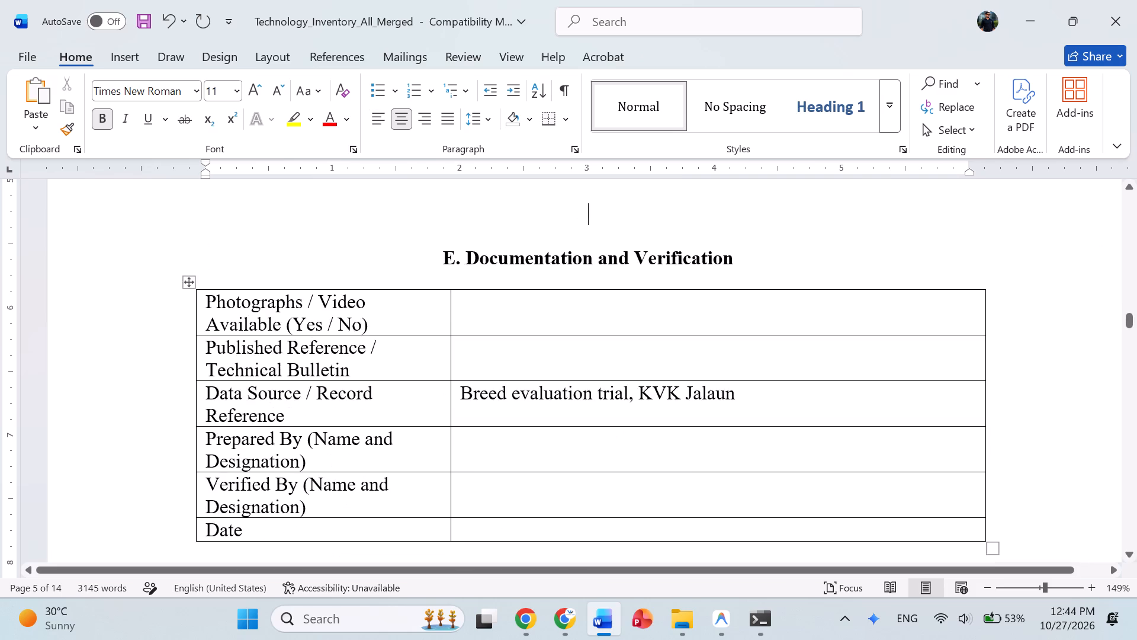
# Delete the remaining blank line above the CARI Debendra "E. Documentation and Verification" heading.
pyautogui.press('Delete')
# Delete the comparison "vs 182" from the sexual maturity figure in the CARI Debendra Expected Benefits / Outcomes row.
pyautogui.hscroll(1, 713, 415)
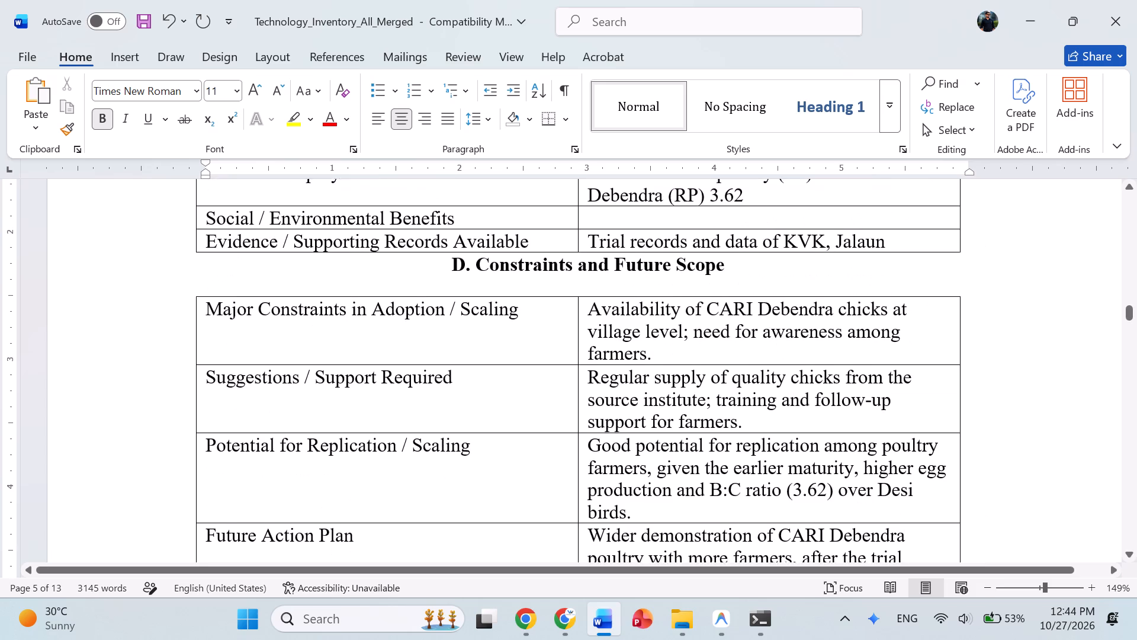
pyautogui.hscroll(1, 713, 415)
pyautogui.scroll(9, 713, 415)
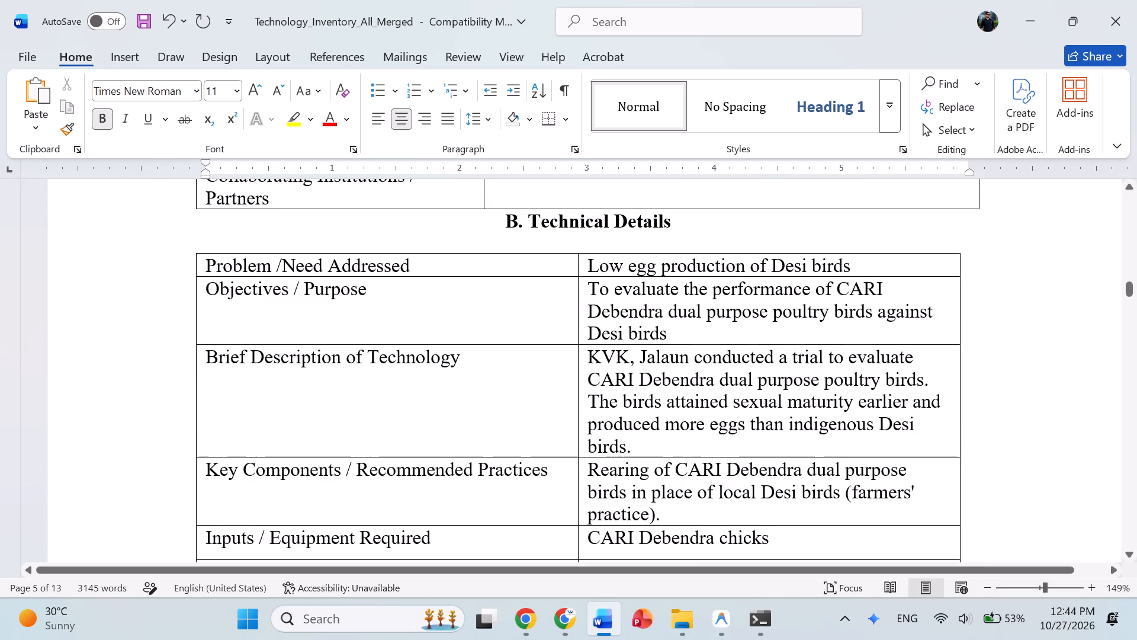
pyautogui.scroll(-5, 713, 415)
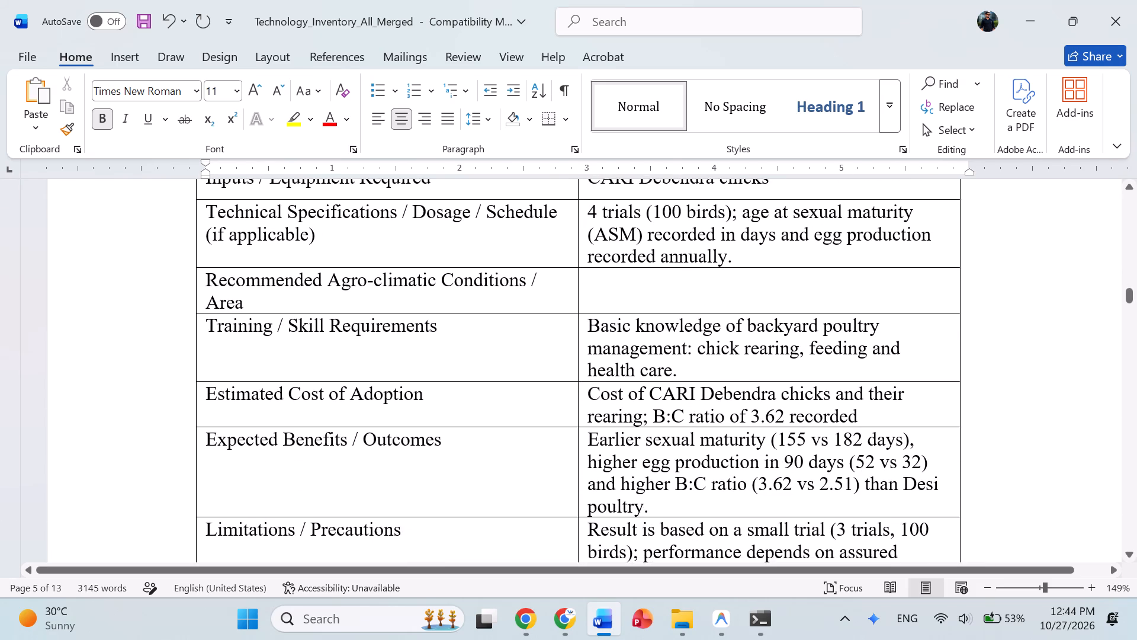
pyautogui.scroll(-2, 713, 415)
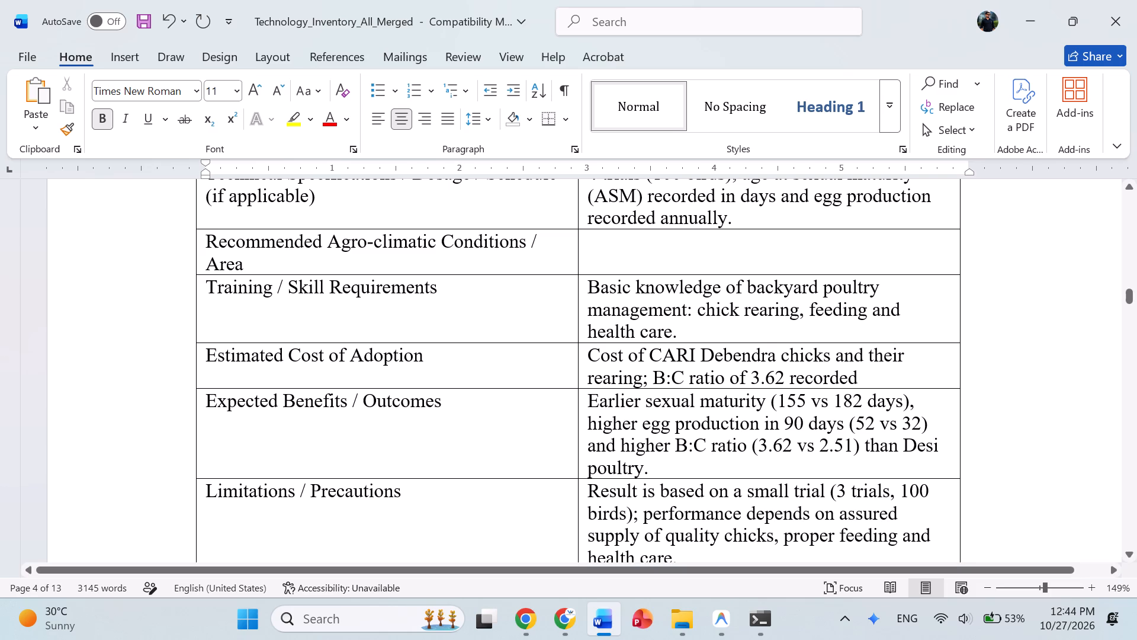
pyautogui.click(815, 407)
pyautogui.hotkey('ctrl', 'shift', 'Right')
pyautogui.hotkey('ctrl', 'shift', 'Right')
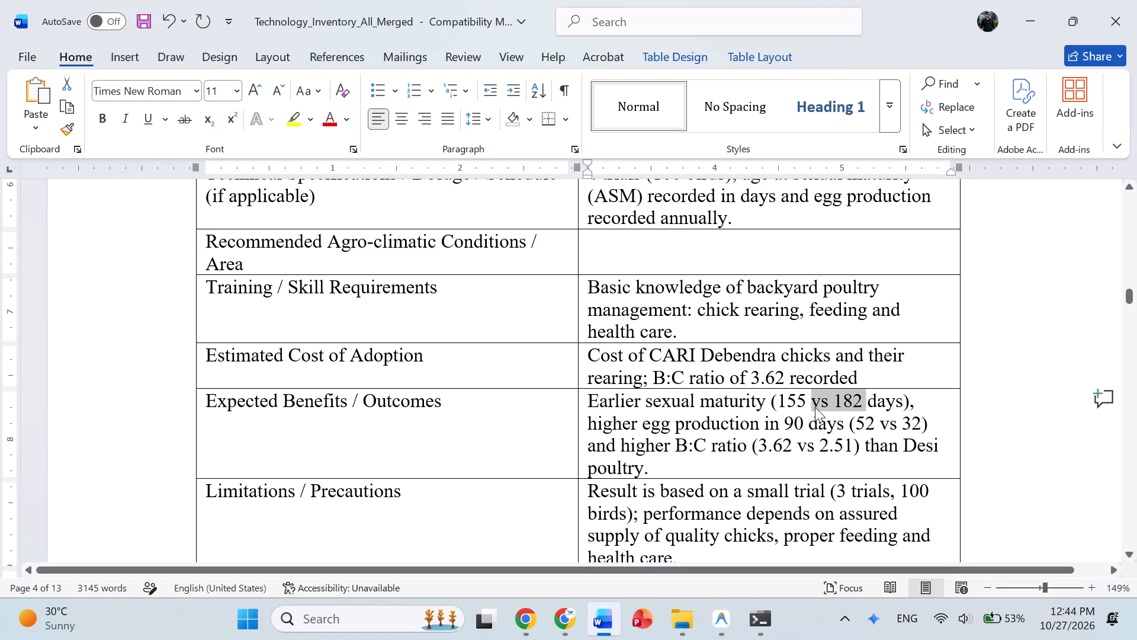
pyautogui.press('BackSpace')
# Delete "in 90 days" after "higher egg production" in the Expected Benefits / Outcomes row.
pyautogui.hotkey('ctrl', 'Right')
pyautogui.hotkey('ctrl', 'Right')
pyautogui.hotkey('ctrl', 'Right')
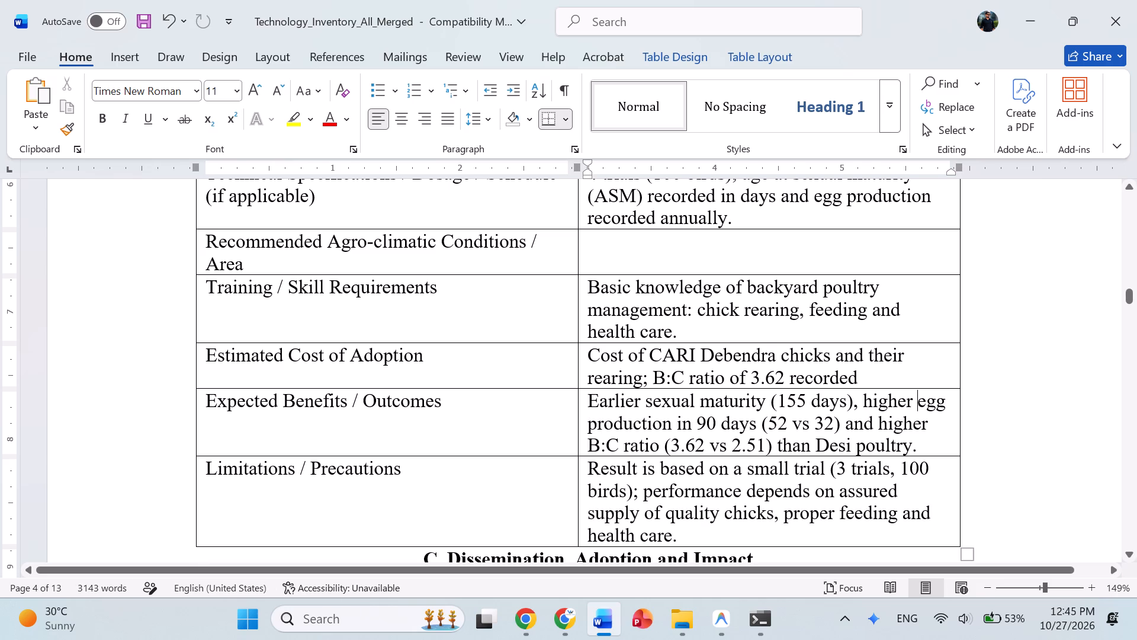
pyautogui.hotkey('ctrl', 'Right')
pyautogui.hotkey('ctrl', 'Right')
pyautogui.hotkey('ctrl', 'Right')
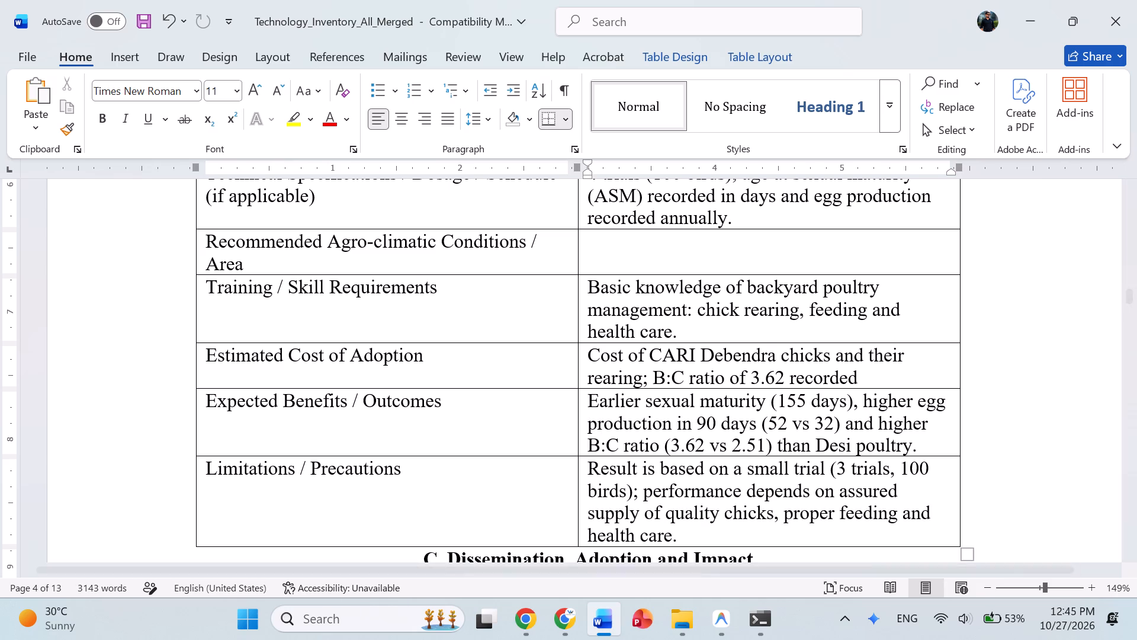
pyautogui.press('Left')
pyautogui.press('Left')
pyautogui.press('Left')
pyautogui.hotkey('ctrl', 'shift', 'Right')
pyautogui.hotkey('ctrl', 'shift', 'Right')
pyautogui.hotkey('ctrl', 'shift', 'Right')
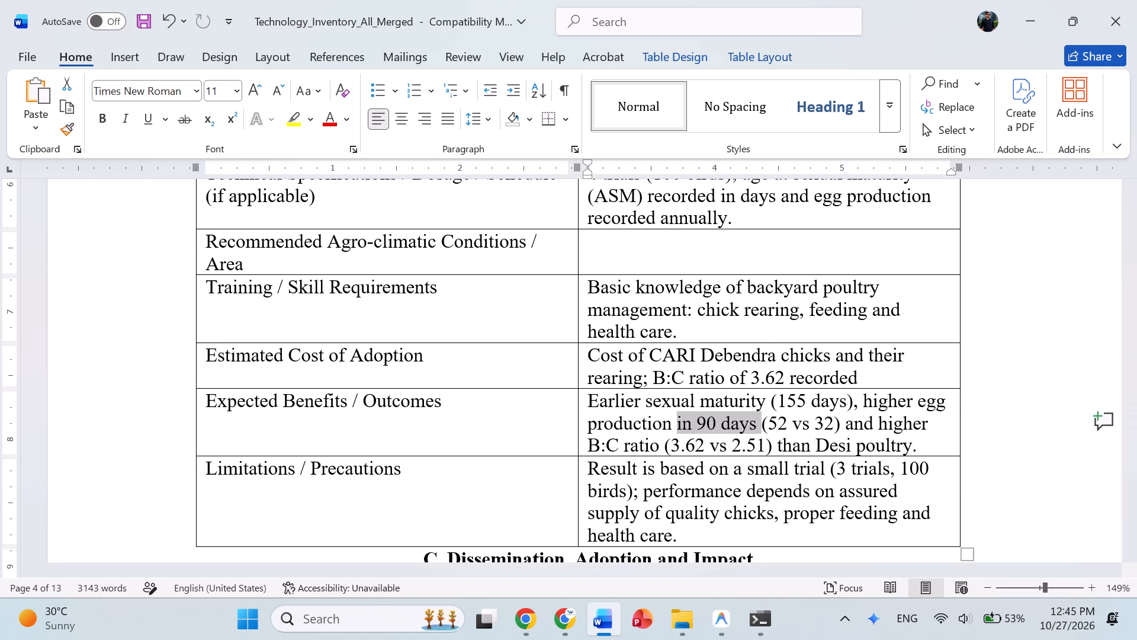
pyautogui.press('BackSpace')
# Replace the bracketed egg production comparison in the Expected Benefits / Outcomes row with 172.
pyautogui.hotkey('ctrl', 'Right')
pyautogui.hotkey('ctrl', 'shift', 'Right')
pyautogui.hotkey('ctrl', 'shift', 'Right')
pyautogui.hotkey('ctrl', 'shift', 'Right')
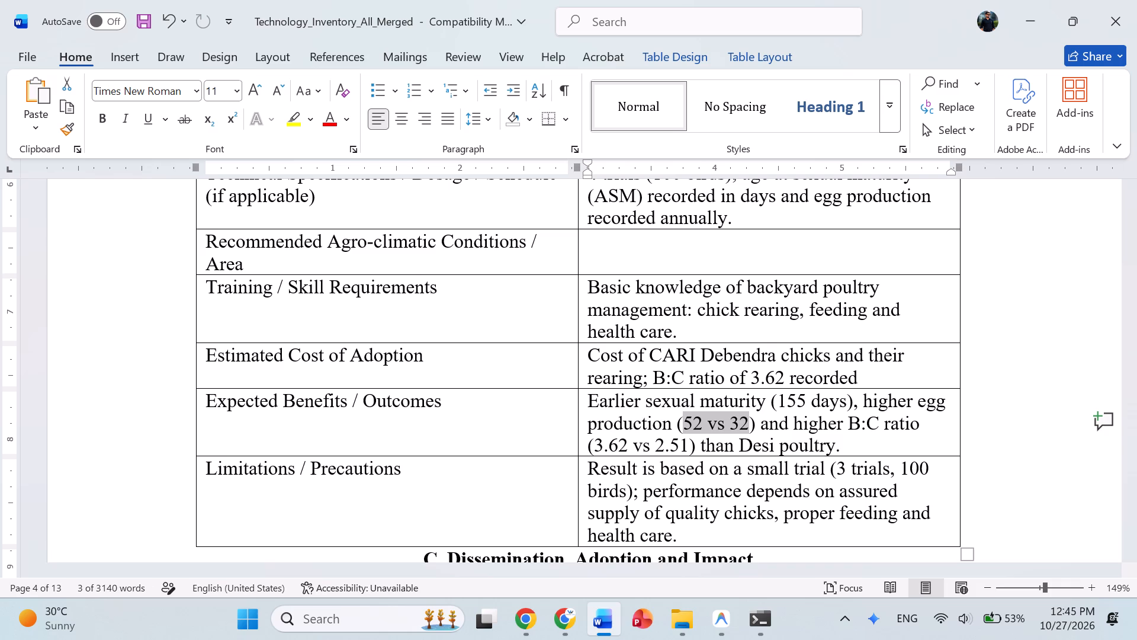
pyautogui.press('1')
pyautogui.write('72')
# Remove the Desi poultry comparison from the end of the Expected Benefits / Outcomes text so it ends with "higher B:C ratio (3.62).".
pyautogui.press('Right')
pyautogui.press('Right')
pyautogui.press('Right')
pyautogui.press('Right')
pyautogui.press('Right')
pyautogui.press('Right')
pyautogui.press('Right')
pyautogui.press('Right')
pyautogui.press('Right')
pyautogui.press('Right')
pyautogui.press('Right')
pyautogui.press('Right')
pyautogui.press('Right')
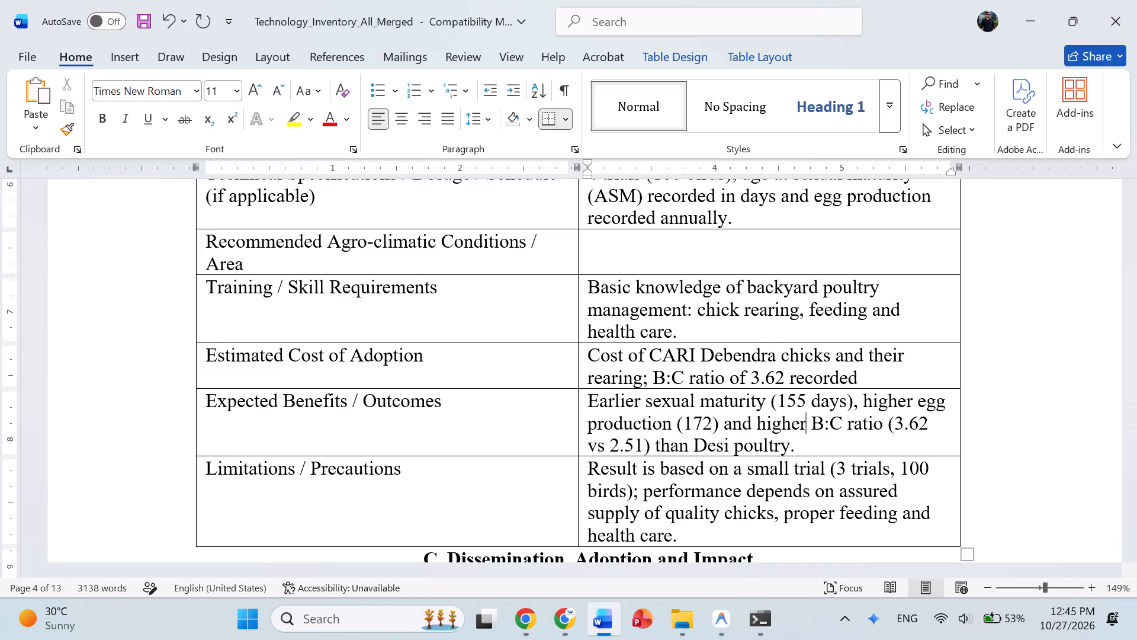
pyautogui.press('Right')
pyautogui.press('Right')
pyautogui.press('Right')
pyautogui.press('Right')
pyautogui.press('Right')
pyautogui.press('Right')
pyautogui.press('Right')
pyautogui.press('Right')
pyautogui.press('Right')
pyautogui.press('Right')
pyautogui.press('Right')
pyautogui.press('Right')
pyautogui.press('Right')
pyautogui.press('Right')
pyautogui.press('Right')
pyautogui.press('Right')
pyautogui.hotkey('ctrl', 'shift', 'Right')
pyautogui.hotkey('ctrl', 'shift', 'Right')
pyautogui.hotkey('ctrl', 'shift', 'Right')
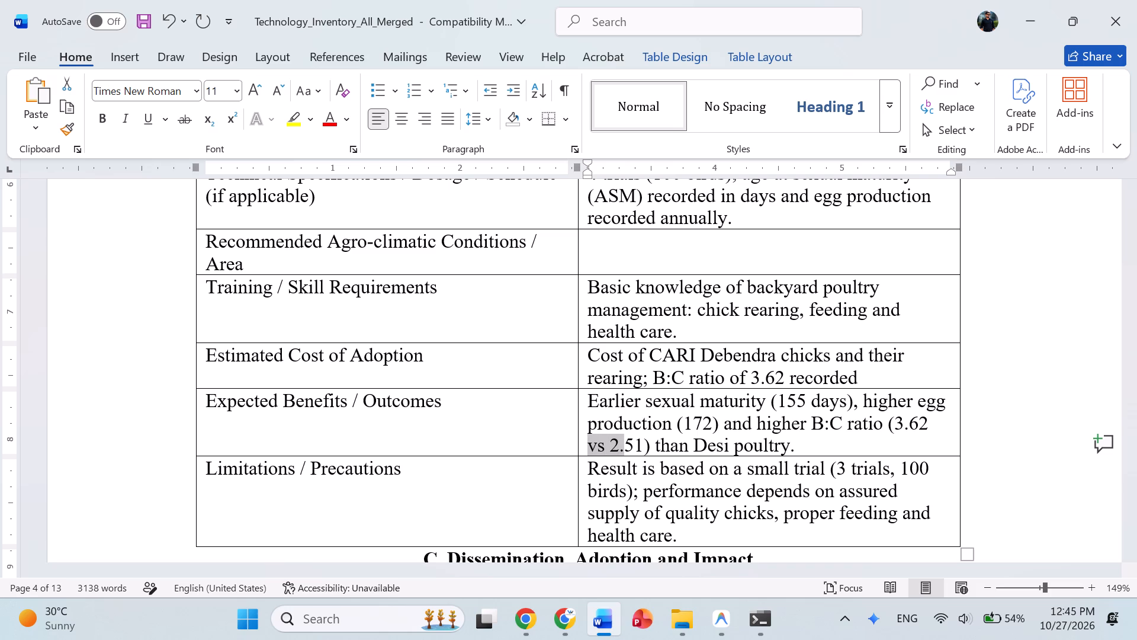
pyautogui.hotkey('ctrl', 'shift', 'Right')
pyautogui.hotkey('ctrl', 'shift', 'Right')
pyautogui.hotkey('ctrl', 'shift', 'Right')
pyautogui.hotkey('ctrl', 'shift', 'Right')
pyautogui.hotkey('ctrl', 'shift', 'Right')
pyautogui.hotkey('ctrl', 'shift', 'Right')
pyautogui.hotkey('ctrl', 'shift', 'Left')
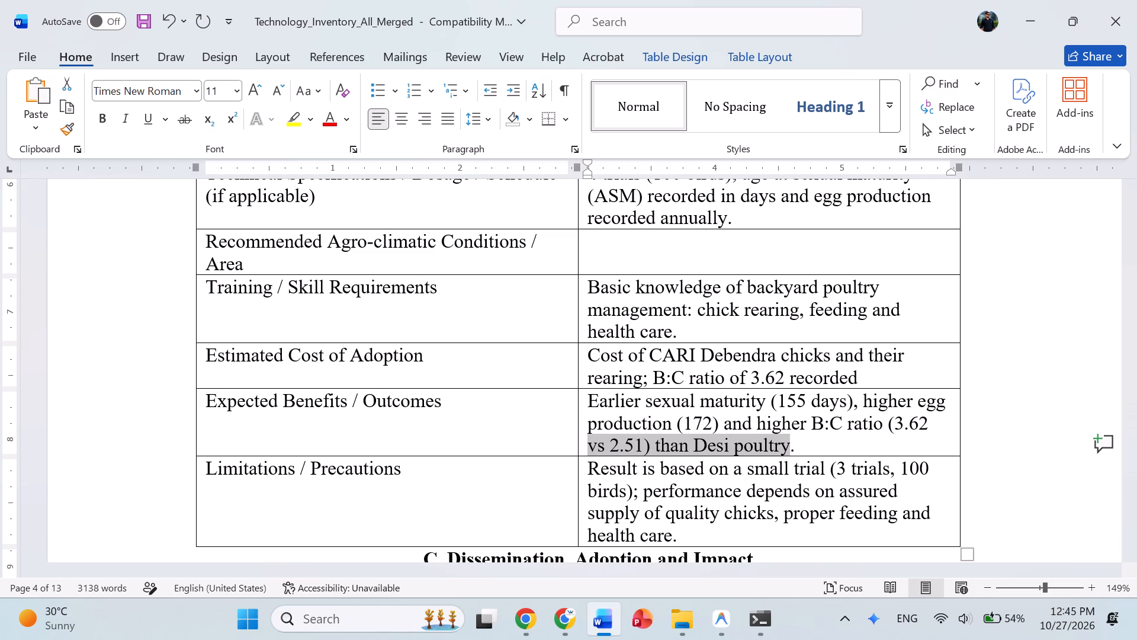
pyautogui.hotkey('shift', ')')
pyautogui.press('Right')
pyautogui.press('Left')
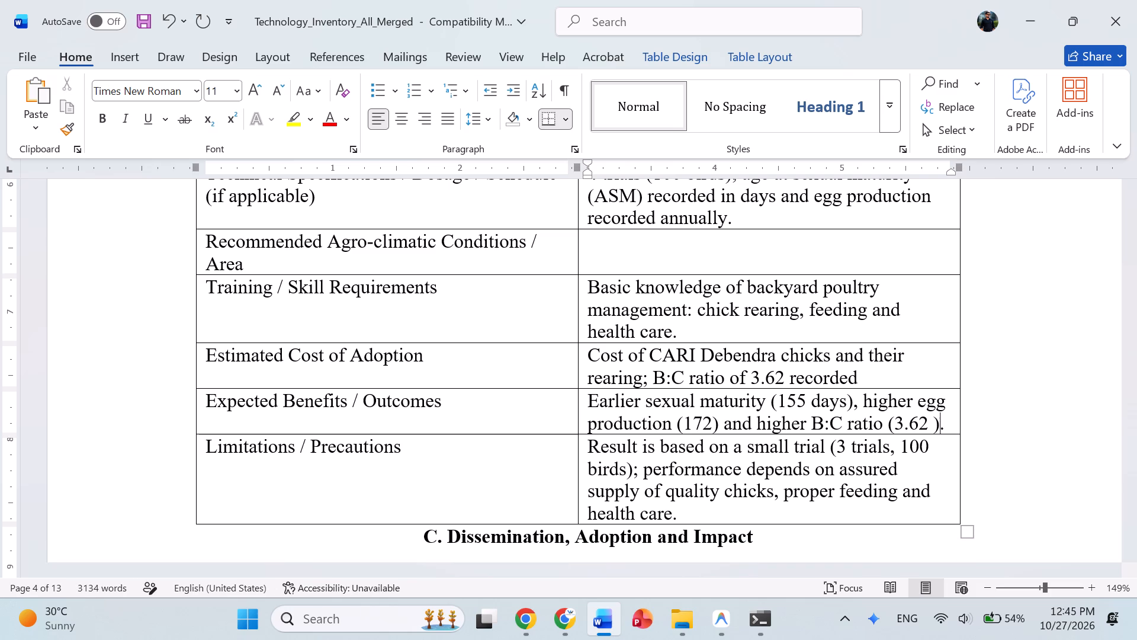
pyautogui.press('Left')
pyautogui.press('BackSpace')
# Change the number of trials in the Limitations / Precautions row to 4.
pyautogui.press('Down')
pyautogui.hotkey('ctrl', 'Left')
pyautogui.hotkey('ctrl', 'Left')
pyautogui.hotkey('ctrl', 'Left')
pyautogui.hotkey('ctrl', 'Left')
pyautogui.hotkey('shift', 'Right')
pyautogui.press('4')
# Place the cursor in the empty value column of the CARI Debendra "C. Dissemination, Adoption and Impact" table.
pyautogui.scroll(-4, 815, 407)
pyautogui.scroll(1, 815, 407)
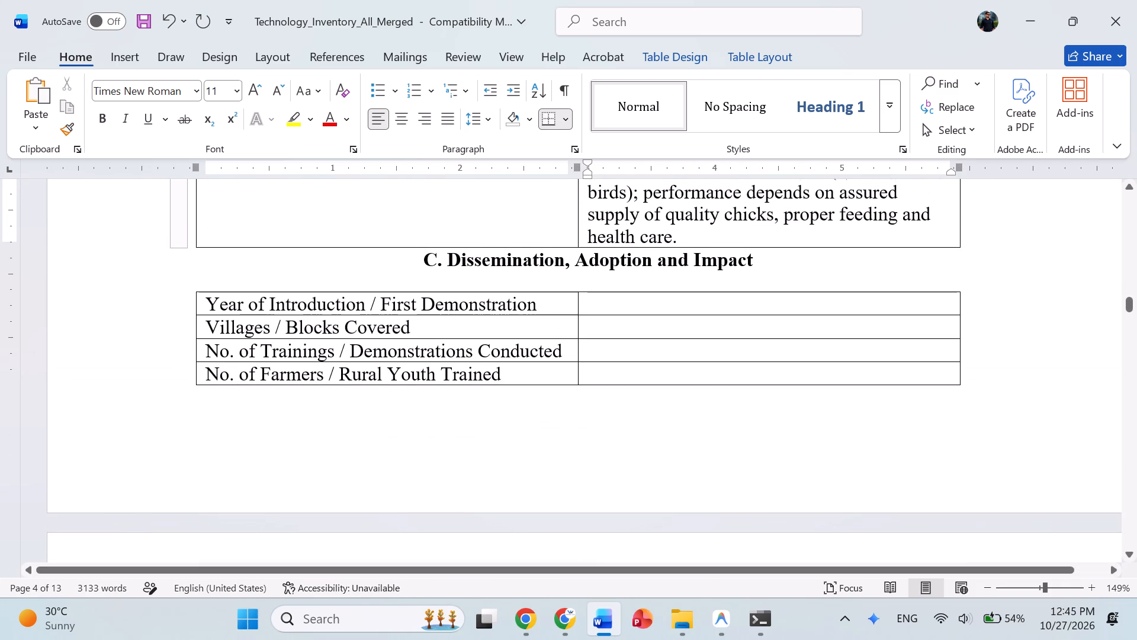
pyautogui.click(697, 305)
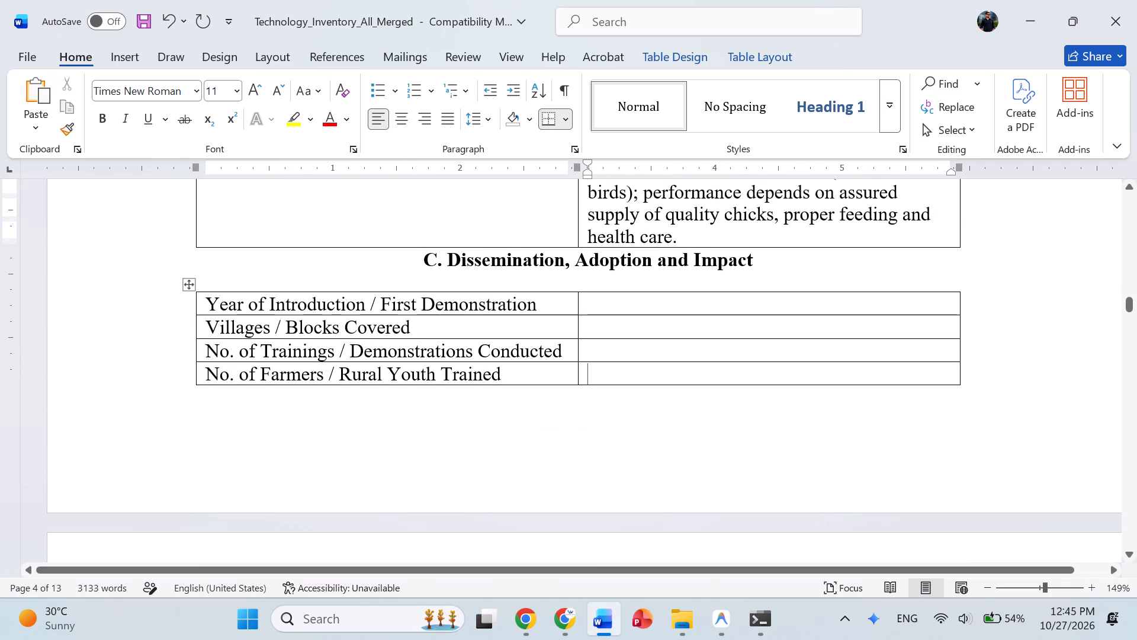
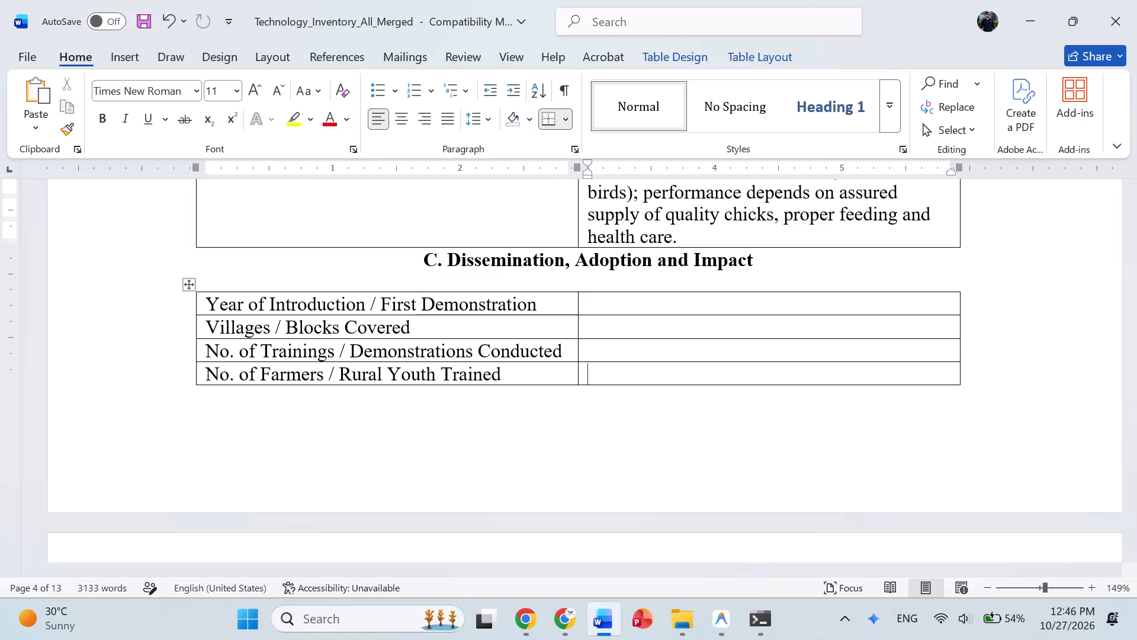
# Enter 2024 as the Year of Introduction / First Demonstration in CARI Debendra's dissemination table.
pyautogui.click(697, 305)
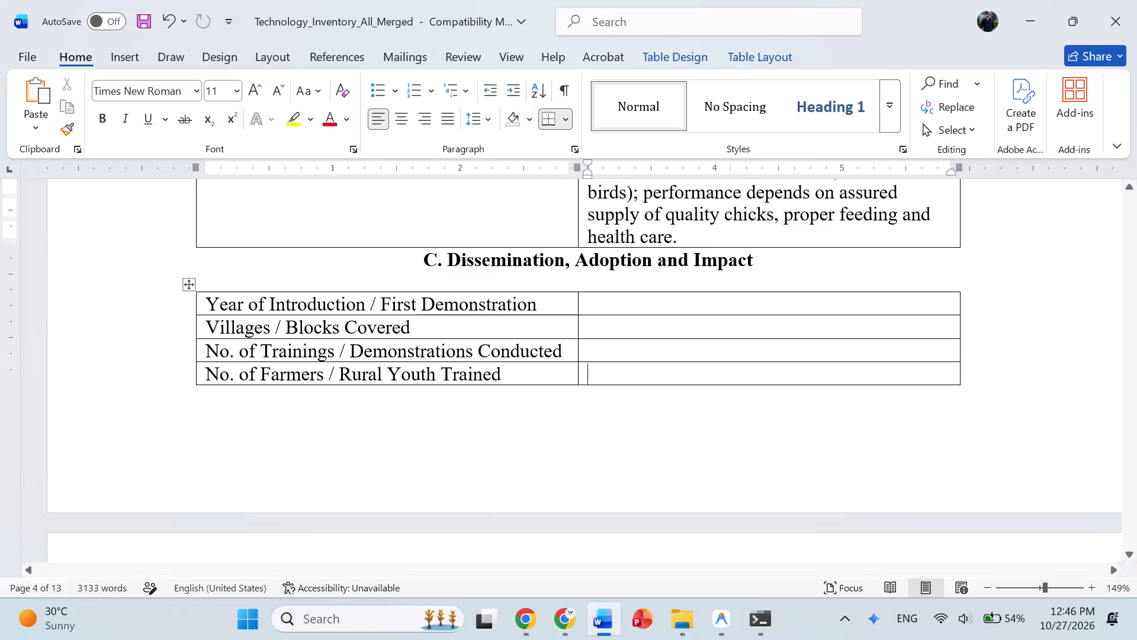
pyautogui.click(694, 303)
pyautogui.click(613, 308)
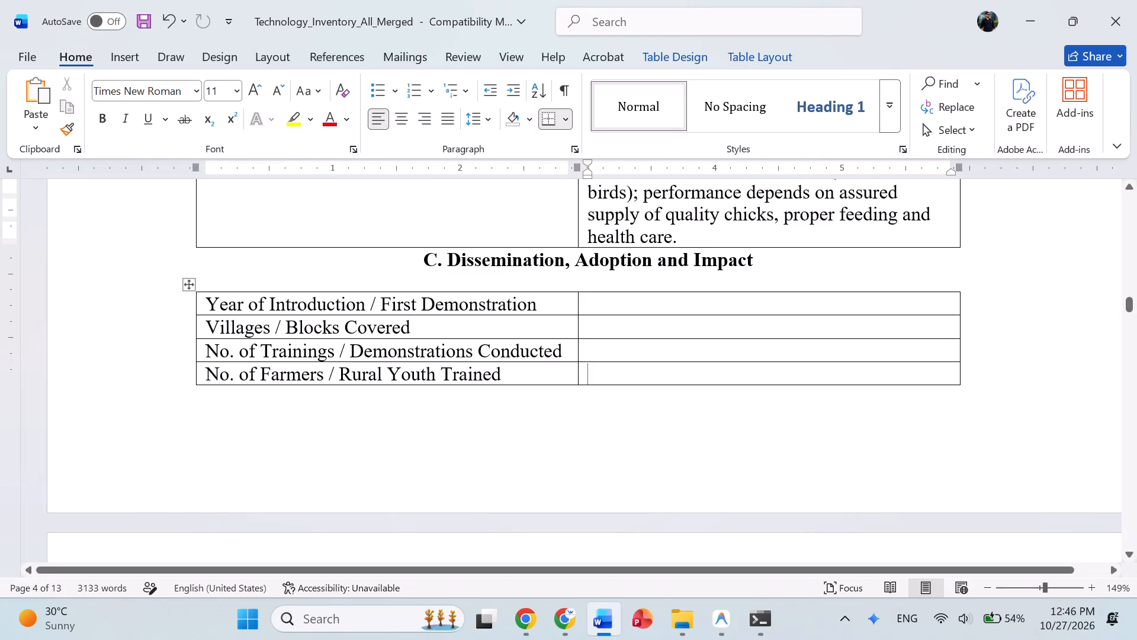
pyautogui.press('Up')
pyautogui.press('Up')
pyautogui.press('Up')
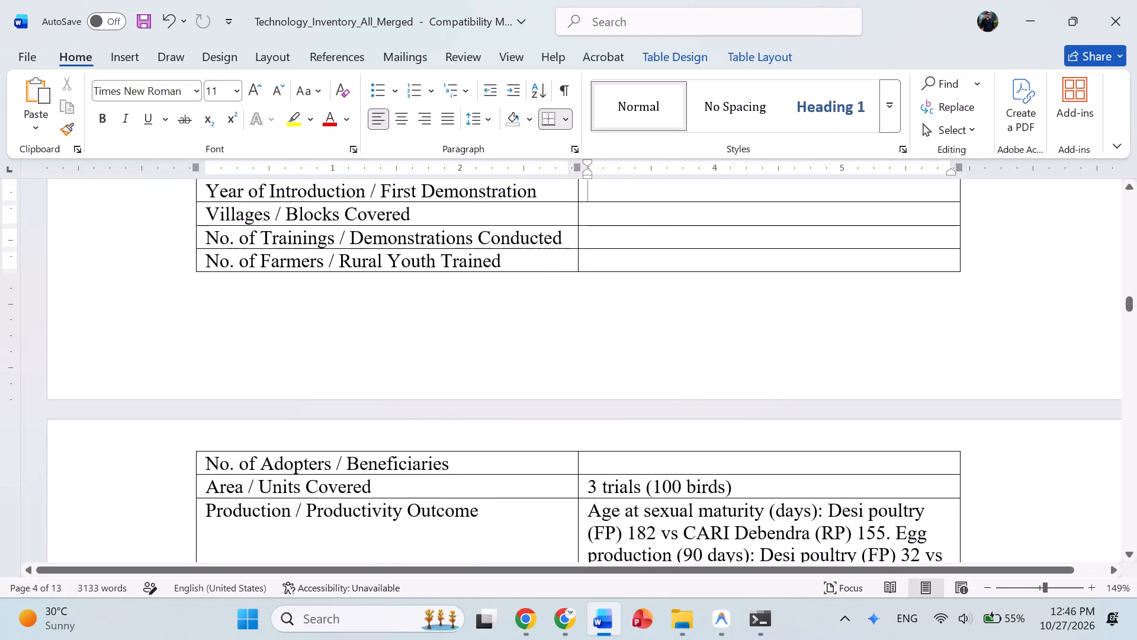
pyautogui.press('Up')
pyautogui.press('Down')
pyautogui.write('202')
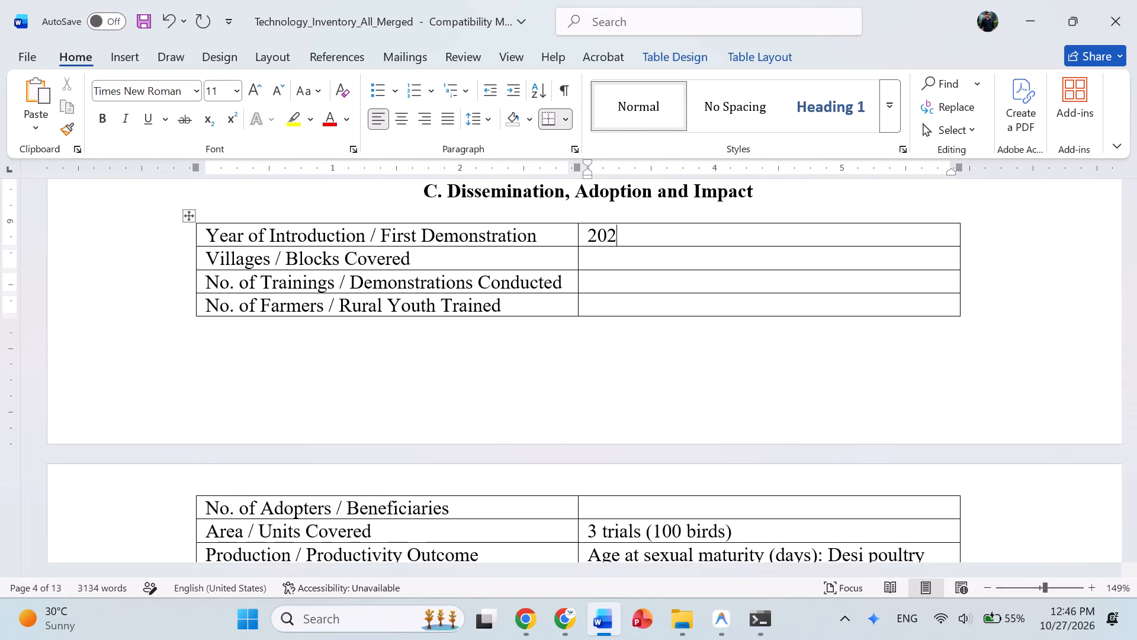
pyautogui.press('4')
pyautogui.press('Down')
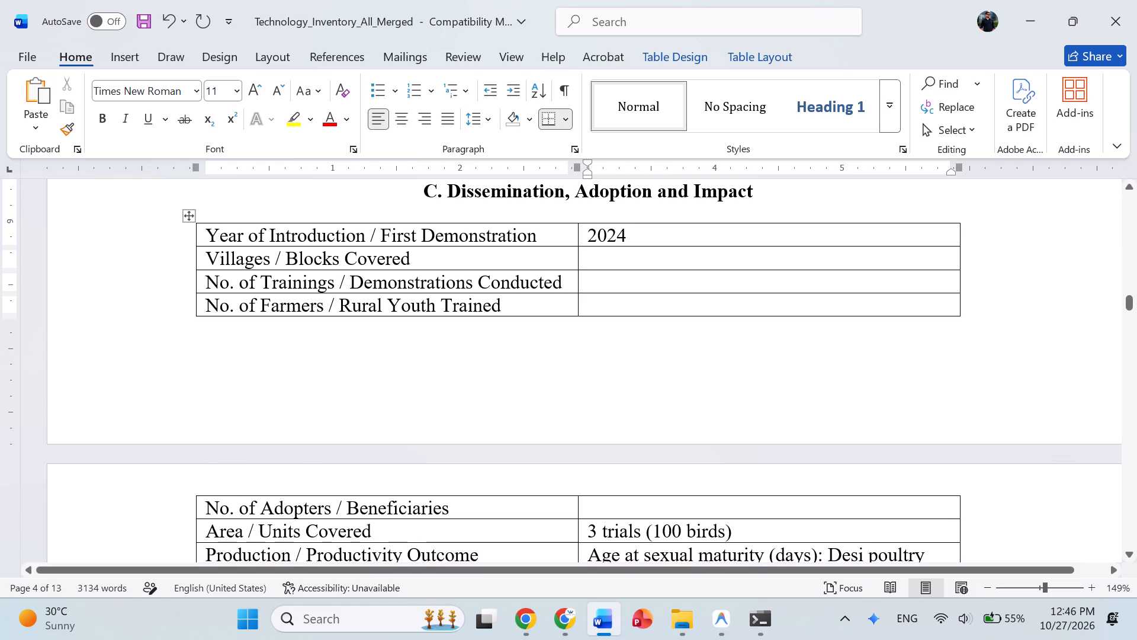
# Review the Dissemination, Adoption and Impact table of the Narmada Nidhi entry for reference.
pyautogui.scroll(16, 622, 281)
pyautogui.scroll(-1, 622, 281)
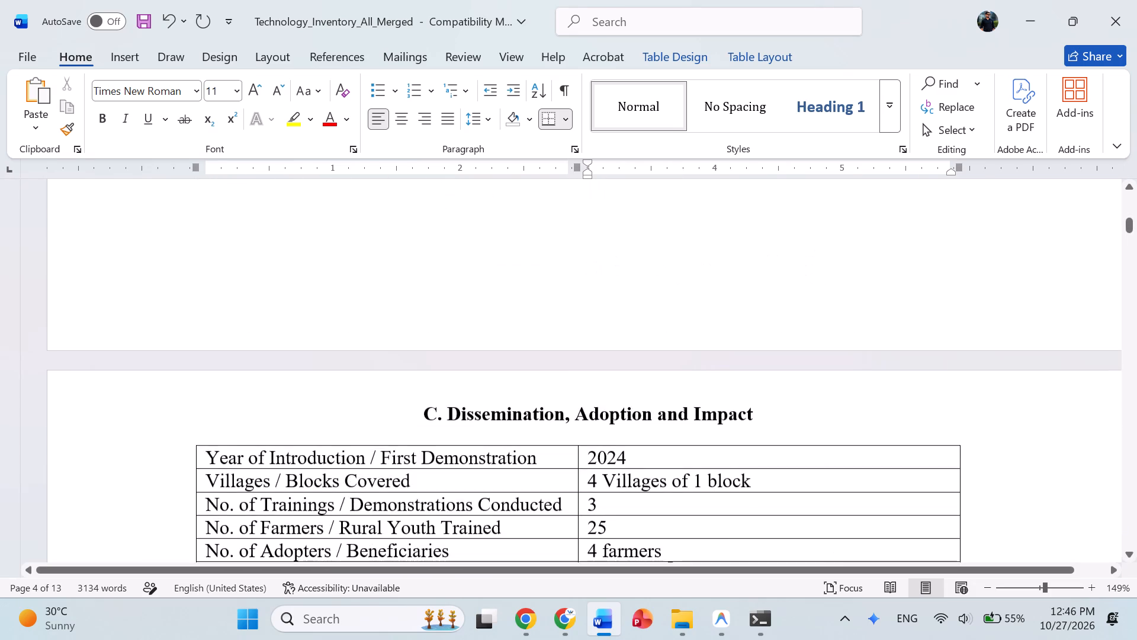
pyautogui.scroll(-2, 622, 281)
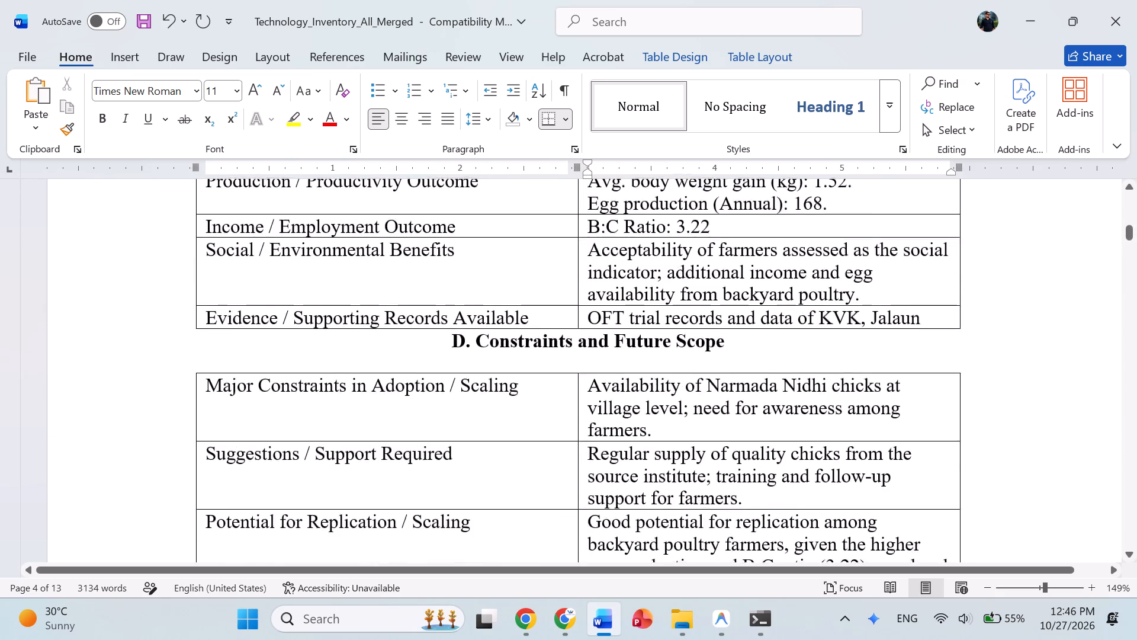
pyautogui.scroll(-1, 622, 281)
pyautogui.scroll(4, 622, 281)
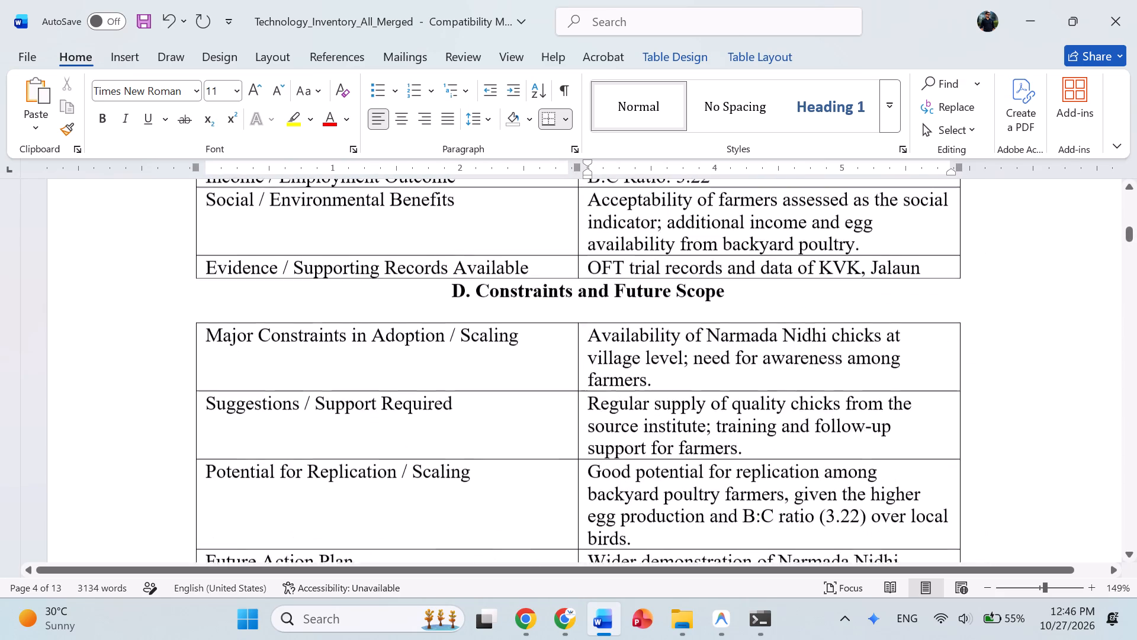
pyautogui.scroll(2, 622, 281)
pyautogui.scroll(-2, 622, 281)
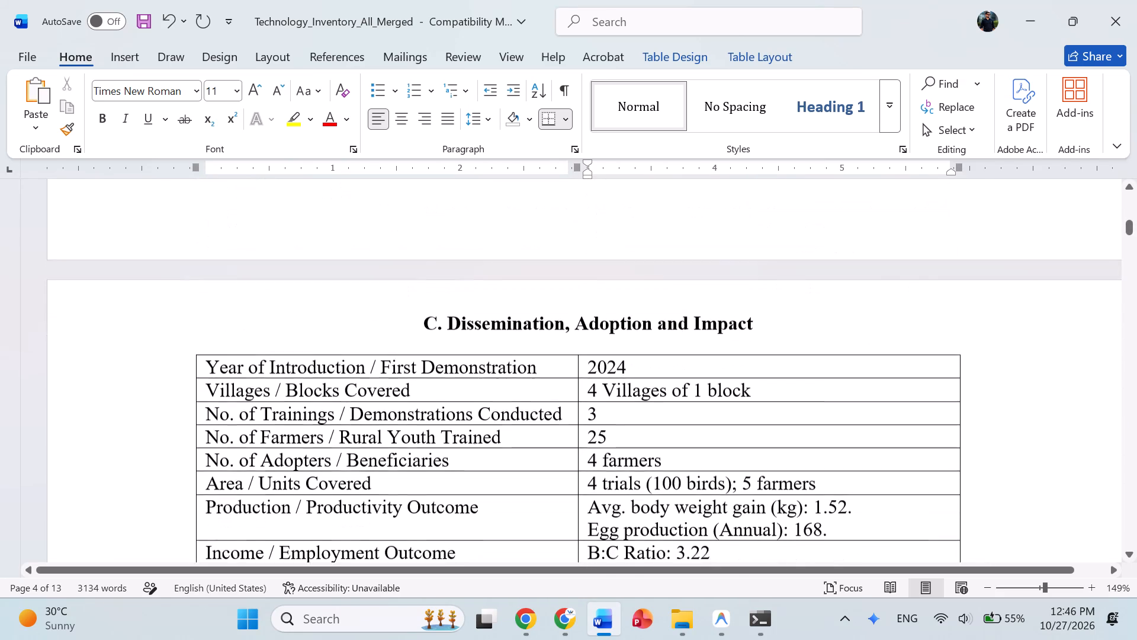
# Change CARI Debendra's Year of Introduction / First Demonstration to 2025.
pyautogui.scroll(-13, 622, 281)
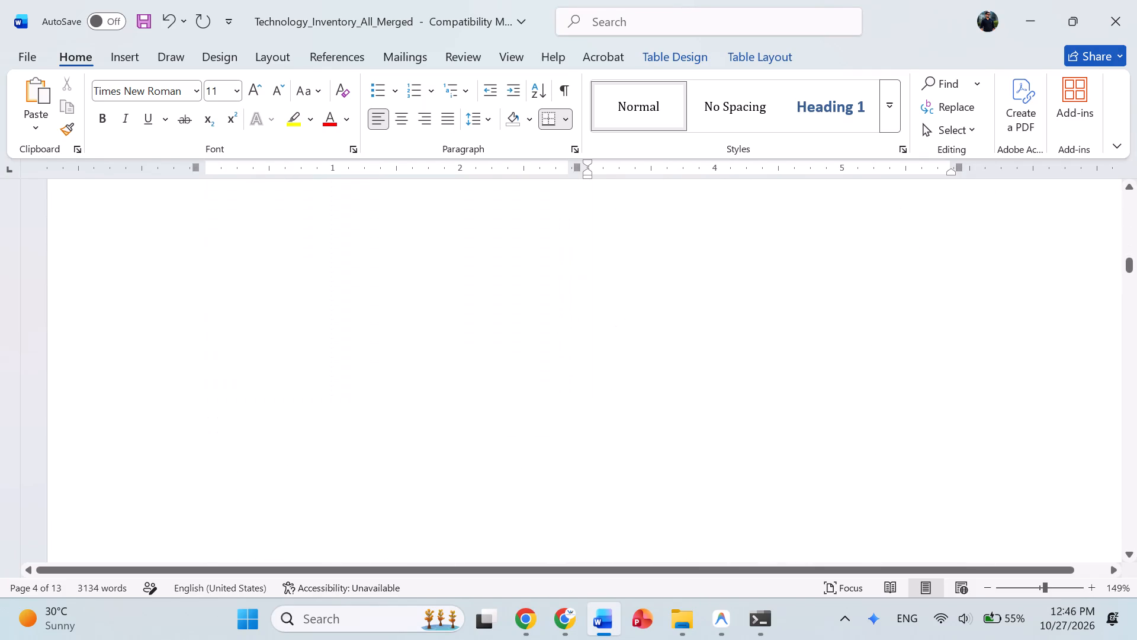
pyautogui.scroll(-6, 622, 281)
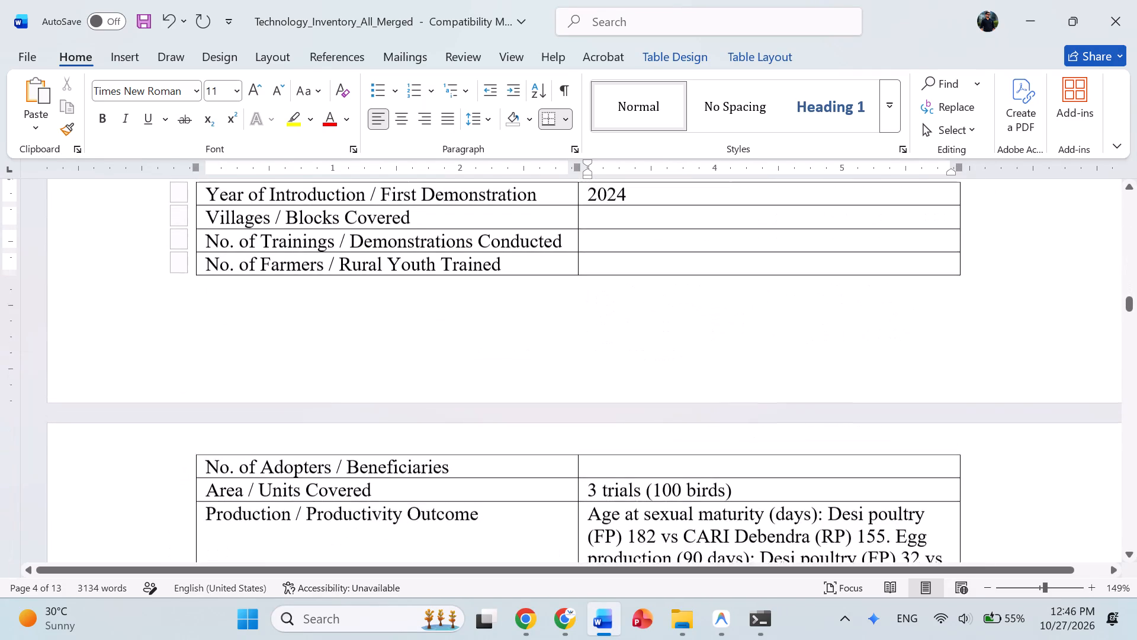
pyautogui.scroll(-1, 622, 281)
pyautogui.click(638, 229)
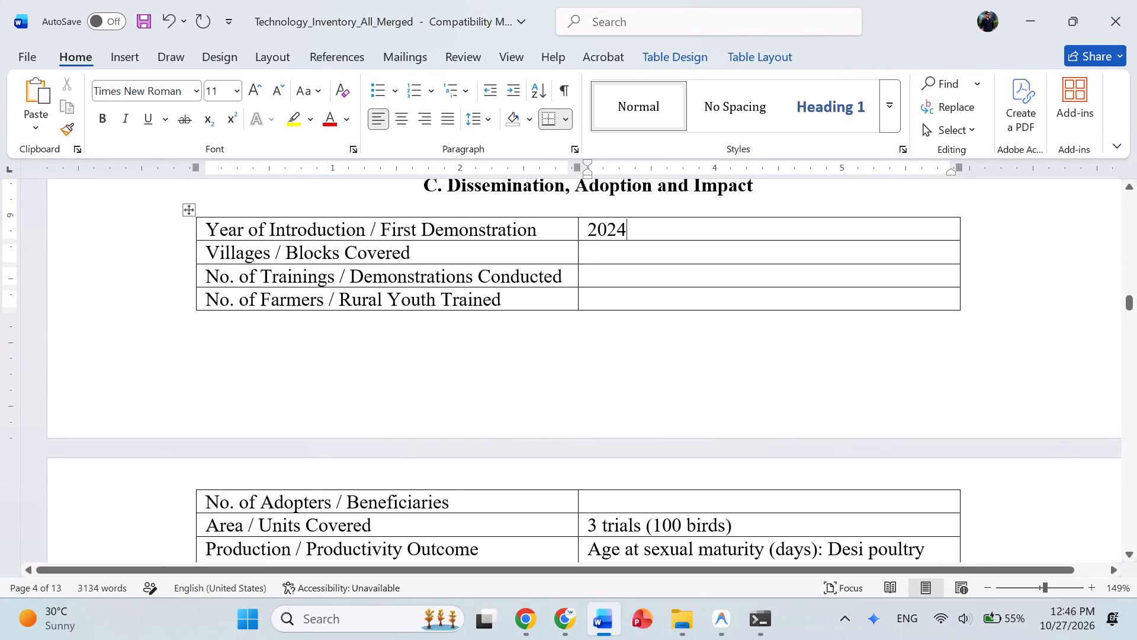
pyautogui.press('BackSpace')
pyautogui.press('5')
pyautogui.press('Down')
# Change the Year of Introduction / First Demonstration in the Narmada Nidhi entry's dissemination table to 2025.
pyautogui.scroll(7, 654, 326)
pyautogui.scroll(-4, 654, 326)
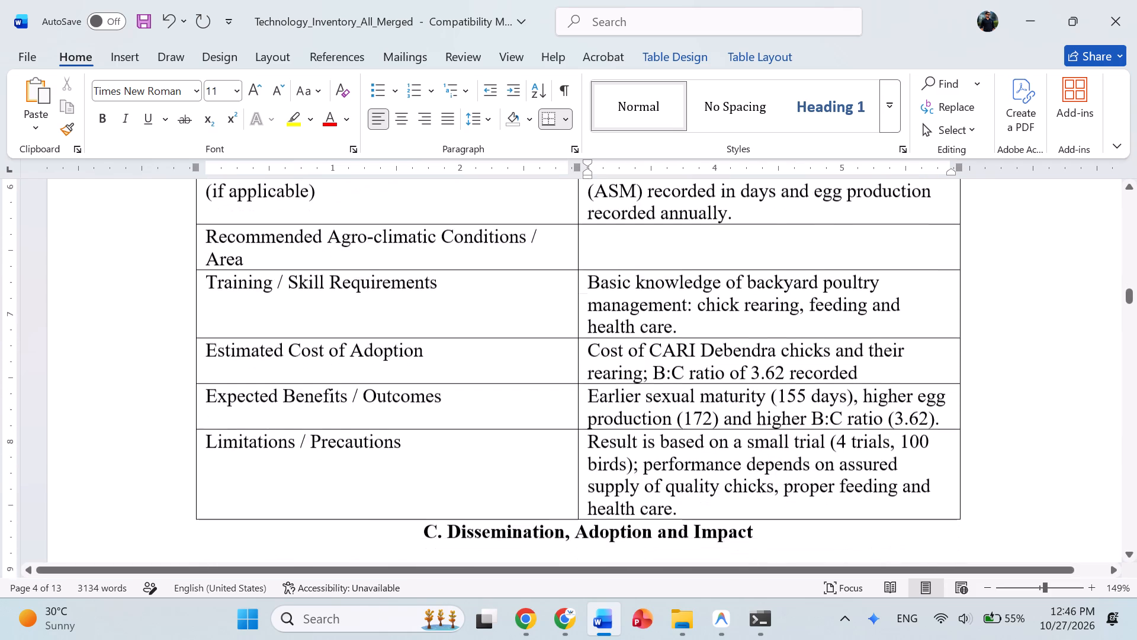
pyautogui.scroll(-4, 654, 326)
pyautogui.scroll(2, 654, 326)
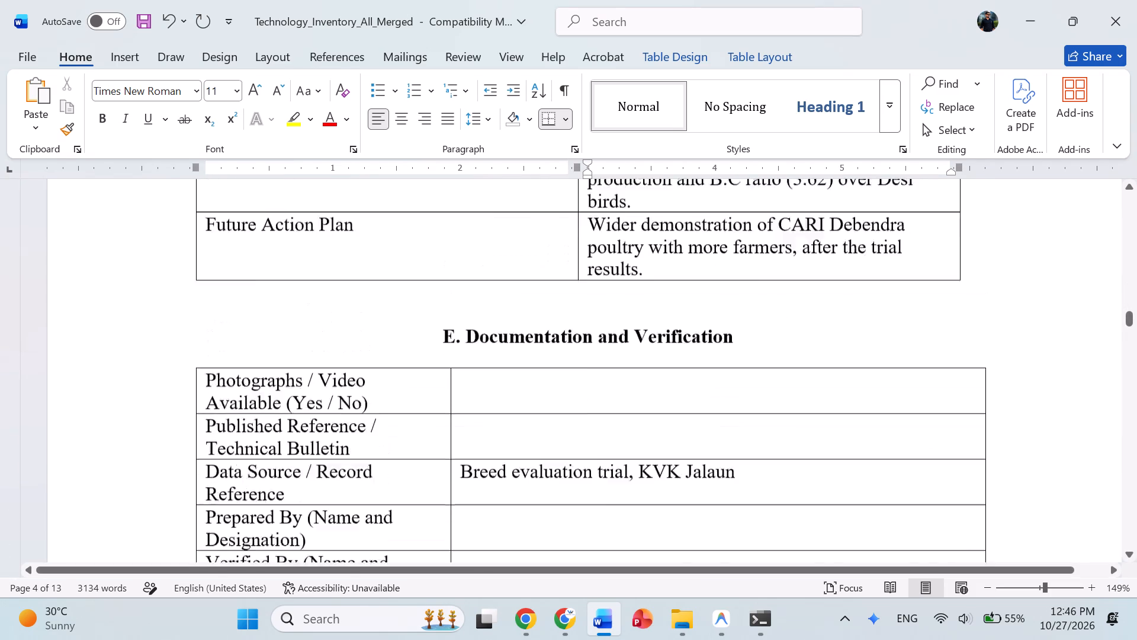
pyautogui.scroll(8, 654, 326)
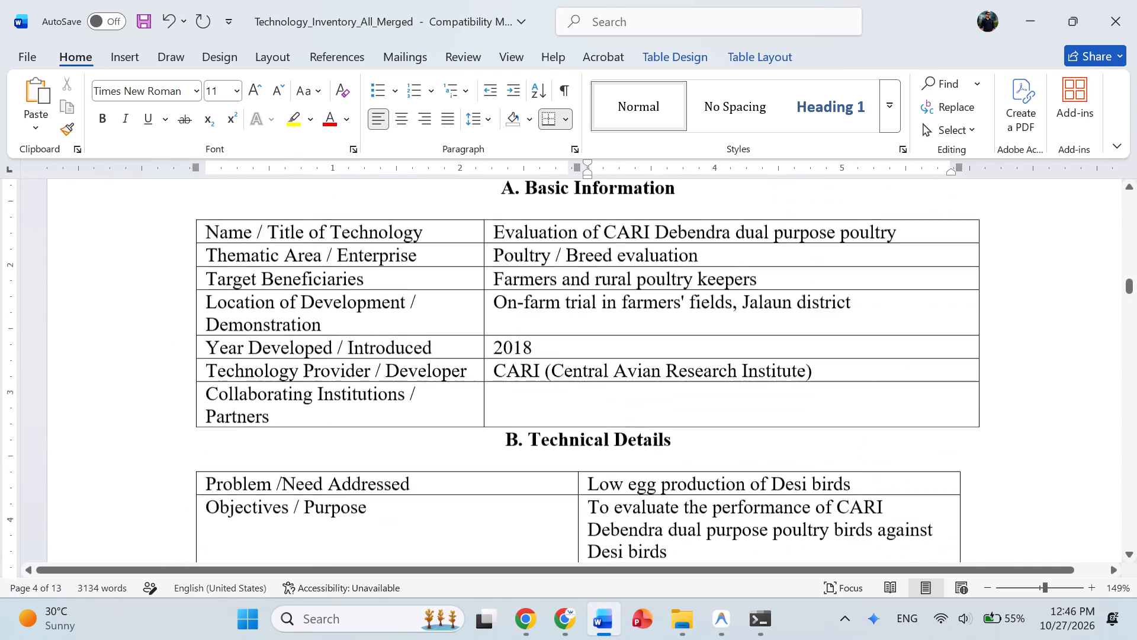
pyautogui.scroll(13, 654, 326)
pyautogui.scroll(-2, 654, 326)
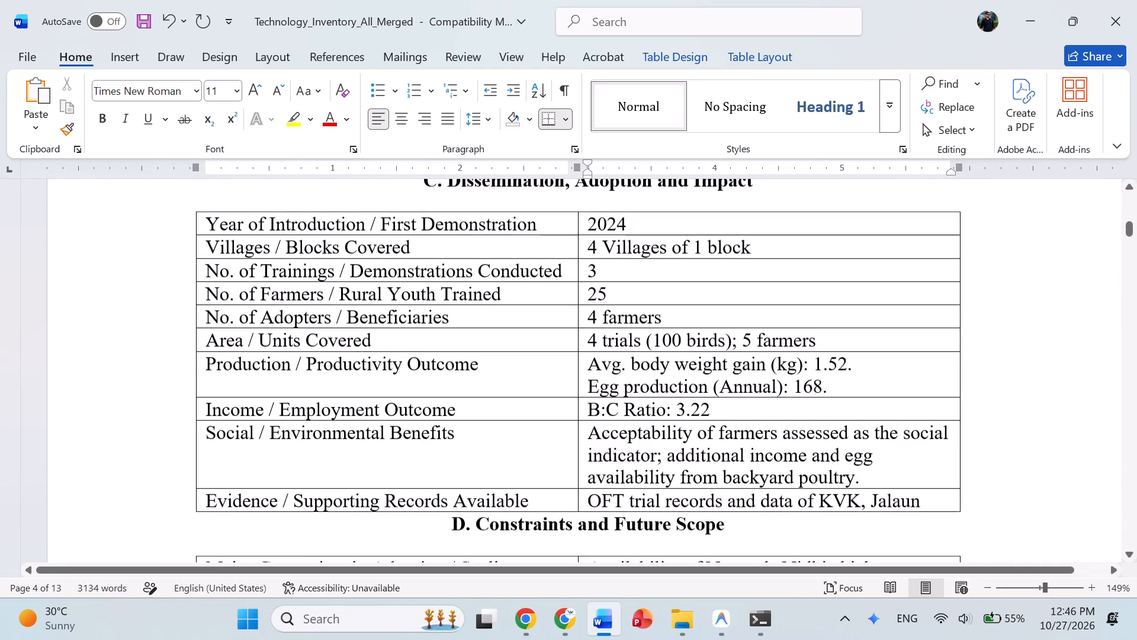
pyautogui.scroll(-1, 654, 326)
pyautogui.scroll(1, 654, 326)
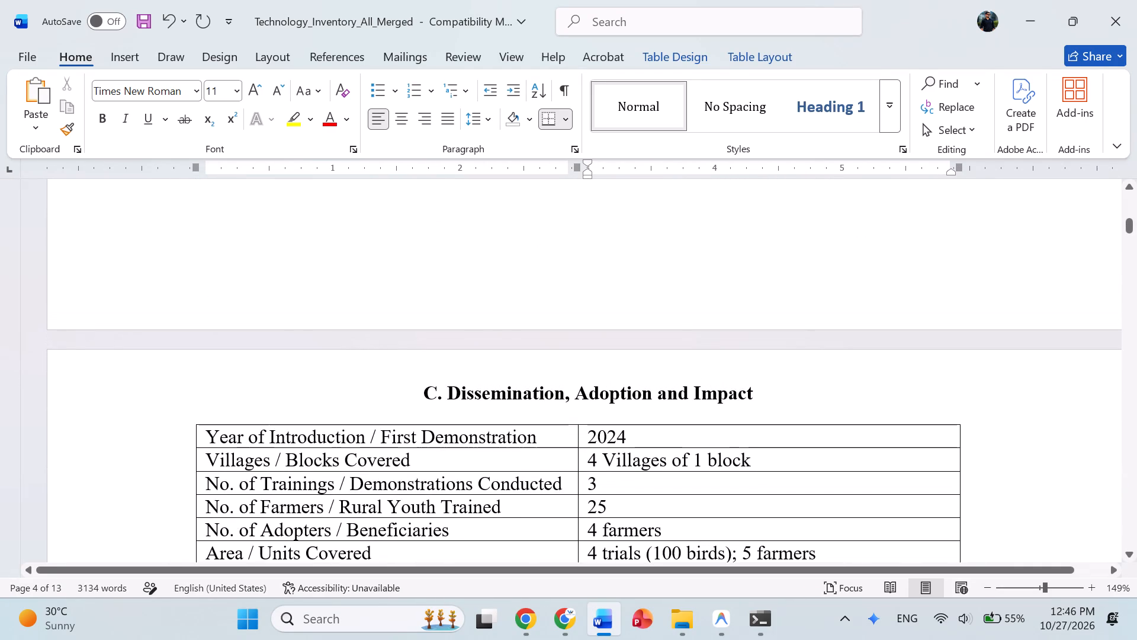
pyautogui.click(636, 441)
pyautogui.press('BackSpace')
pyautogui.press('5')
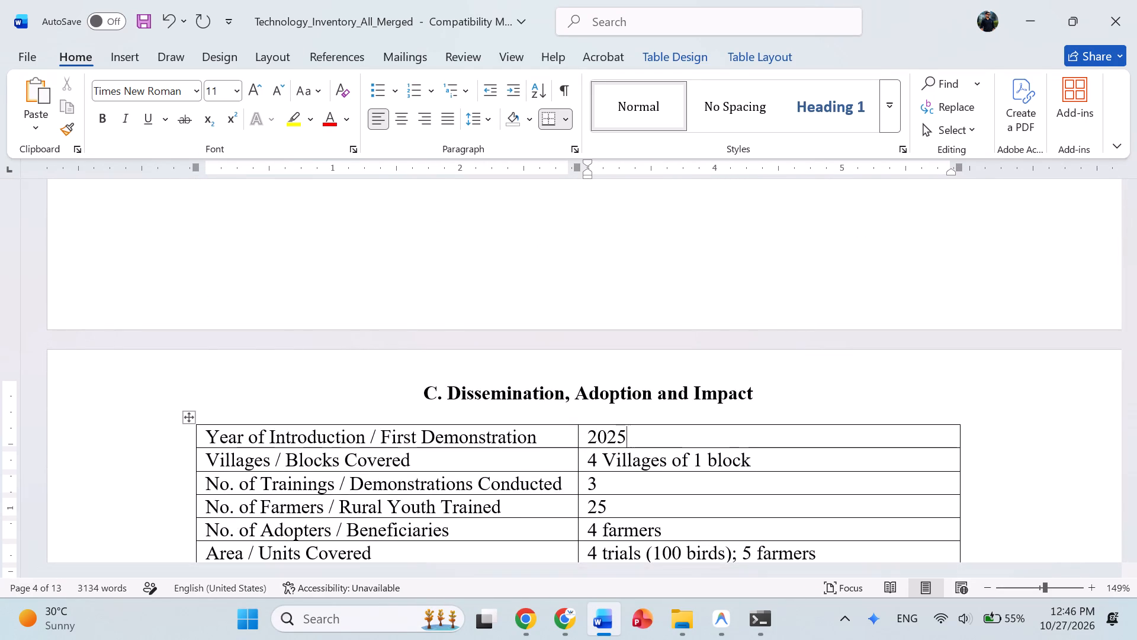
# Set CARI Debendra's Year of Introduction / First Demonstration to 2024.
pyautogui.scroll(-15, 636, 441)
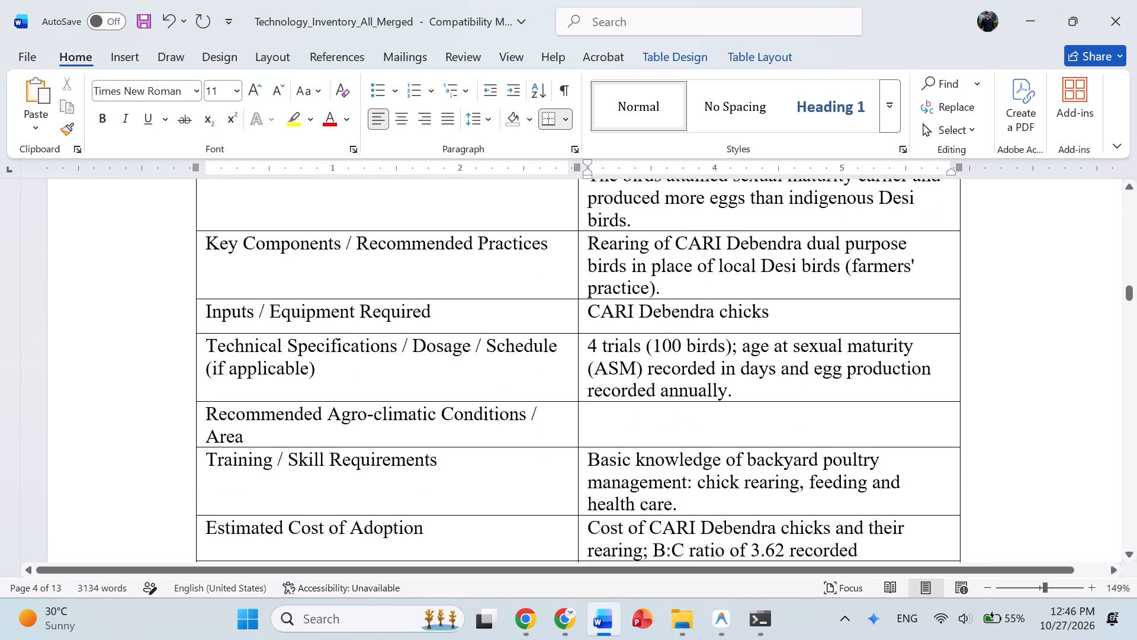
pyautogui.scroll(-5, 636, 441)
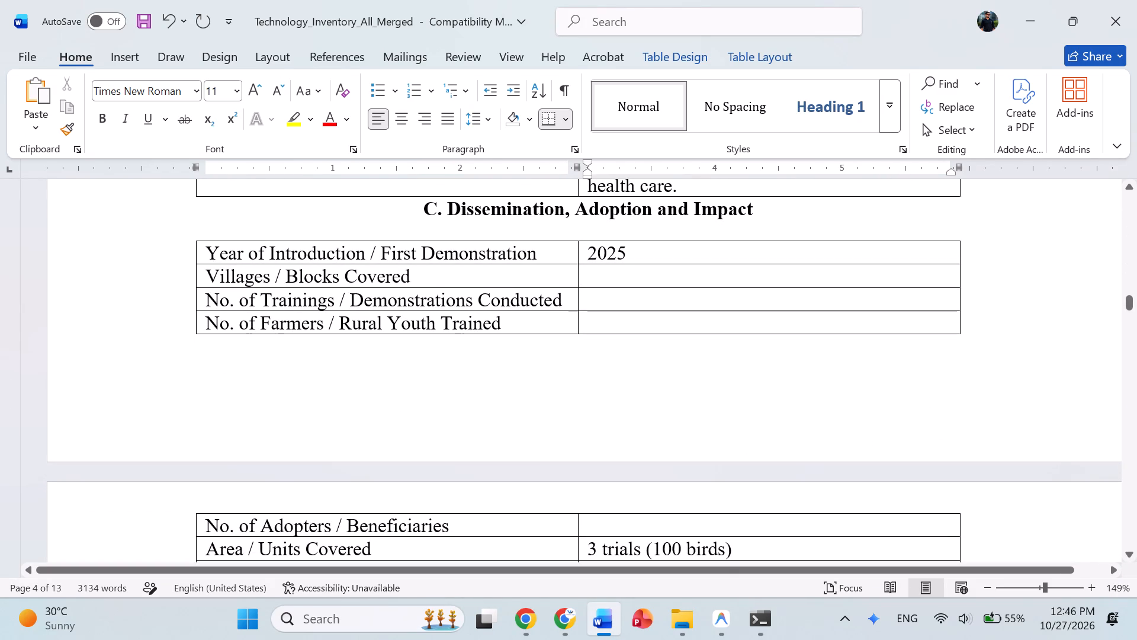
pyautogui.click(652, 253)
pyautogui.press('BackSpace')
pyautogui.press('4')
# Fill CARI Debendra's Villages / Blocks Covered row with just 3.
pyautogui.press('Down')
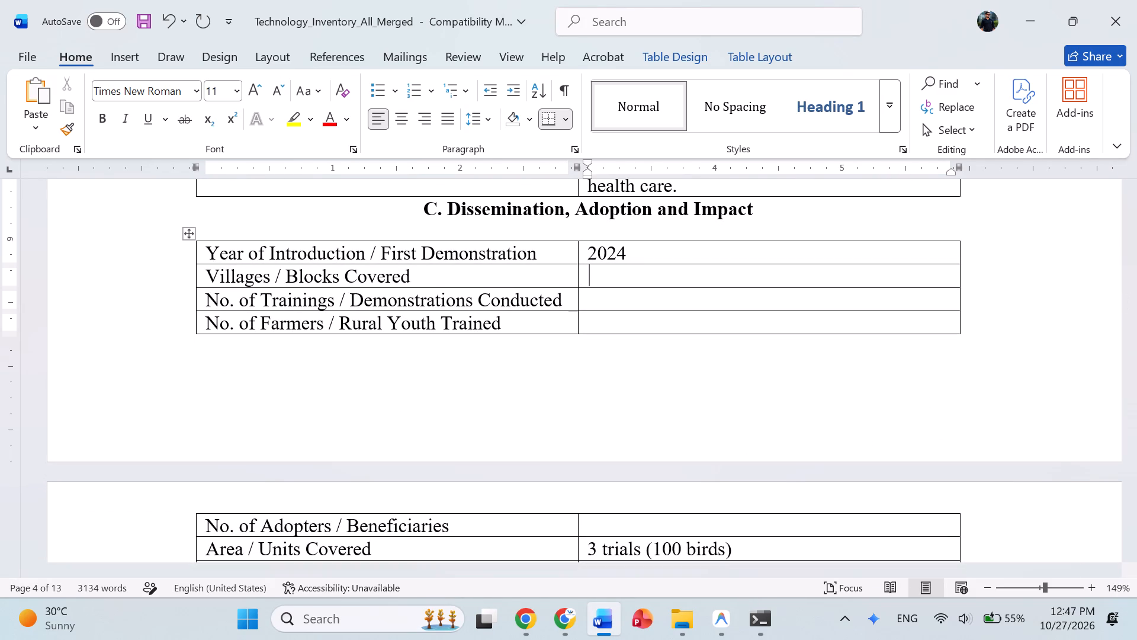
pyautogui.write('3 of')
pyautogui.press('space')
pyautogui.hotkey('ctrl', 'Left')
pyautogui.hotkey('ctrl', 'Left')
pyautogui.press('Right')
pyautogui.press('Right')
pyautogui.hotkey('ctrl', 'shift', 'Right')
pyautogui.press('BackSpace')
pyautogui.press('BackSpace')
# Enter 3 for No. of Trainings / Demonstrations Conducted and 25 for No. of Farmers / Rural Youth Trained.
pyautogui.press('Down')
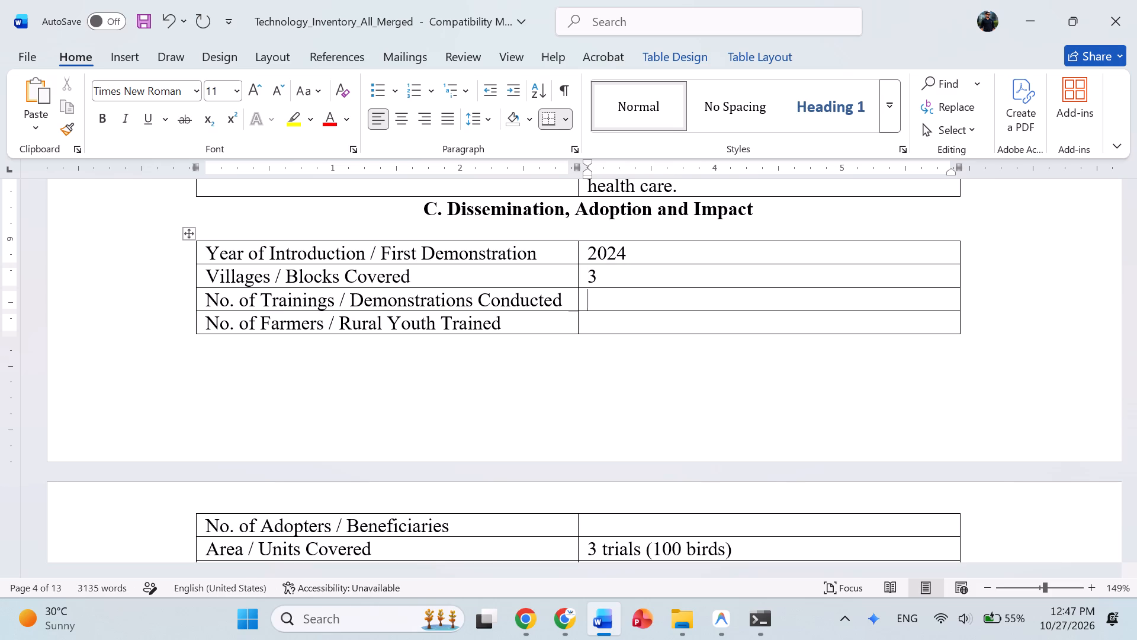
pyautogui.press('3')
pyautogui.press('Down')
pyautogui.write('25')
# Enter 3 for No. of Adopters / Beneficiaries in CARI Debendra's dissemination table.
pyautogui.press('Down')
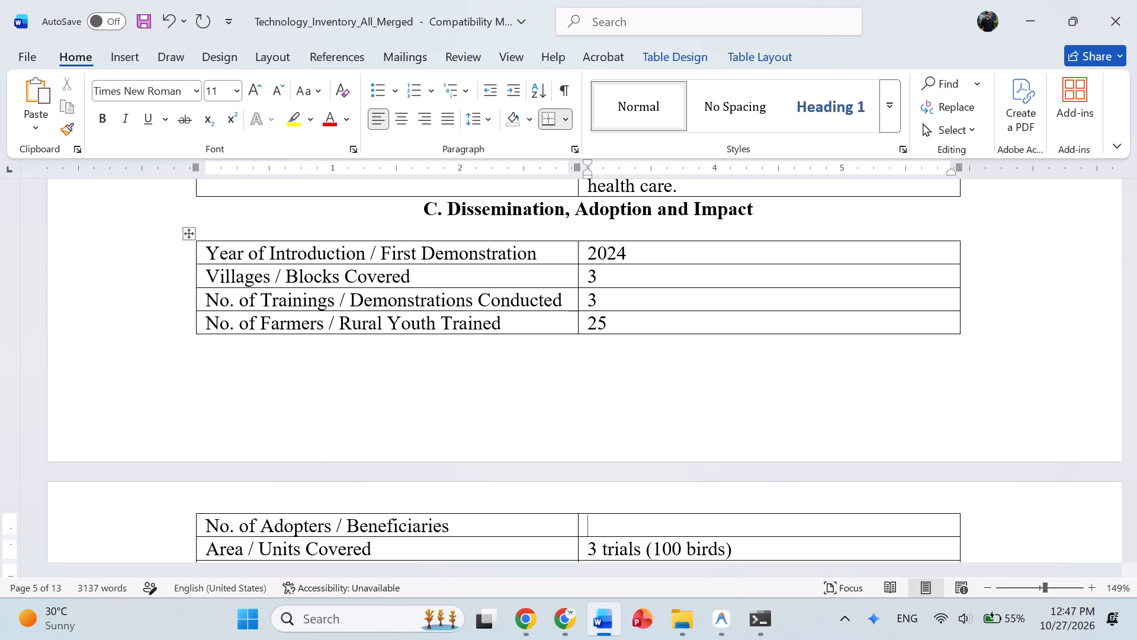
pyautogui.scroll(-3, 652, 253)
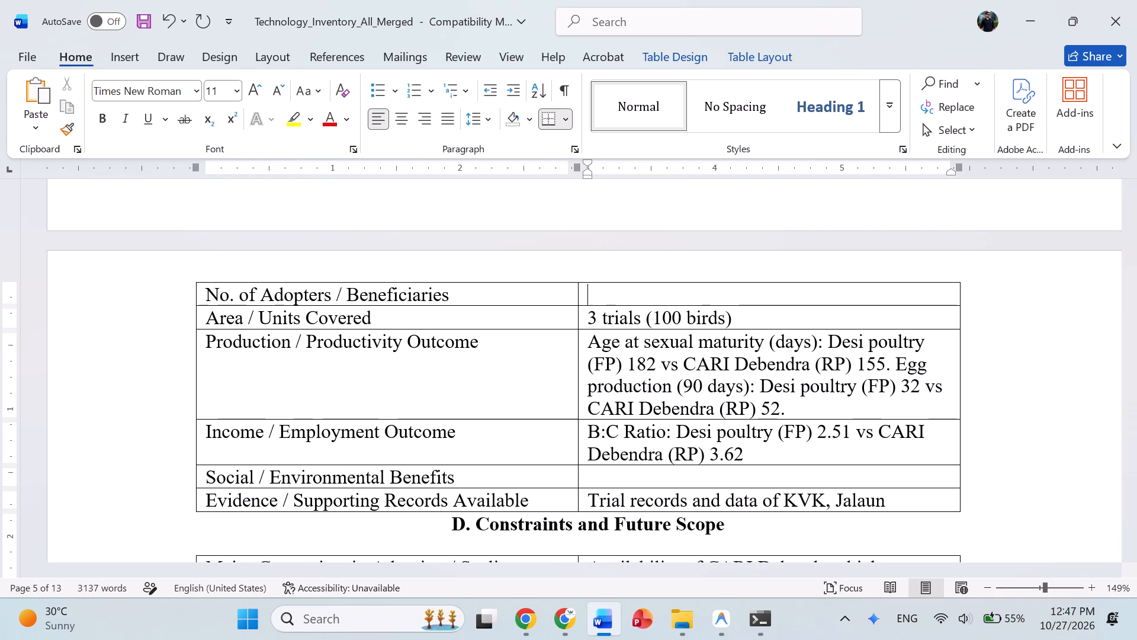
pyautogui.press('3')
pyautogui.press('Down')
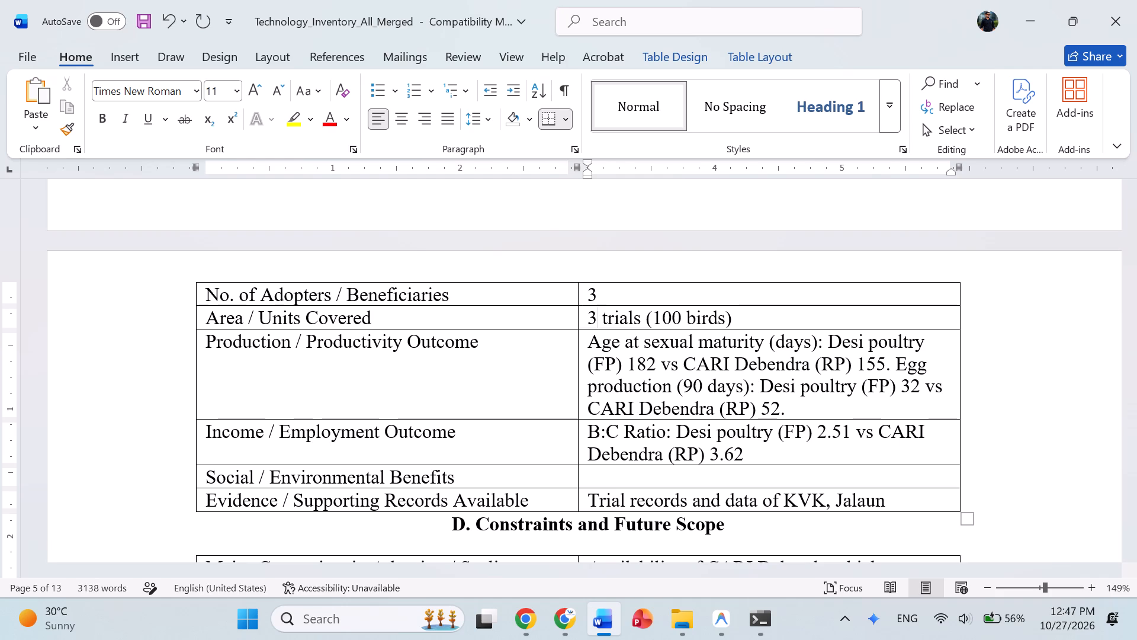
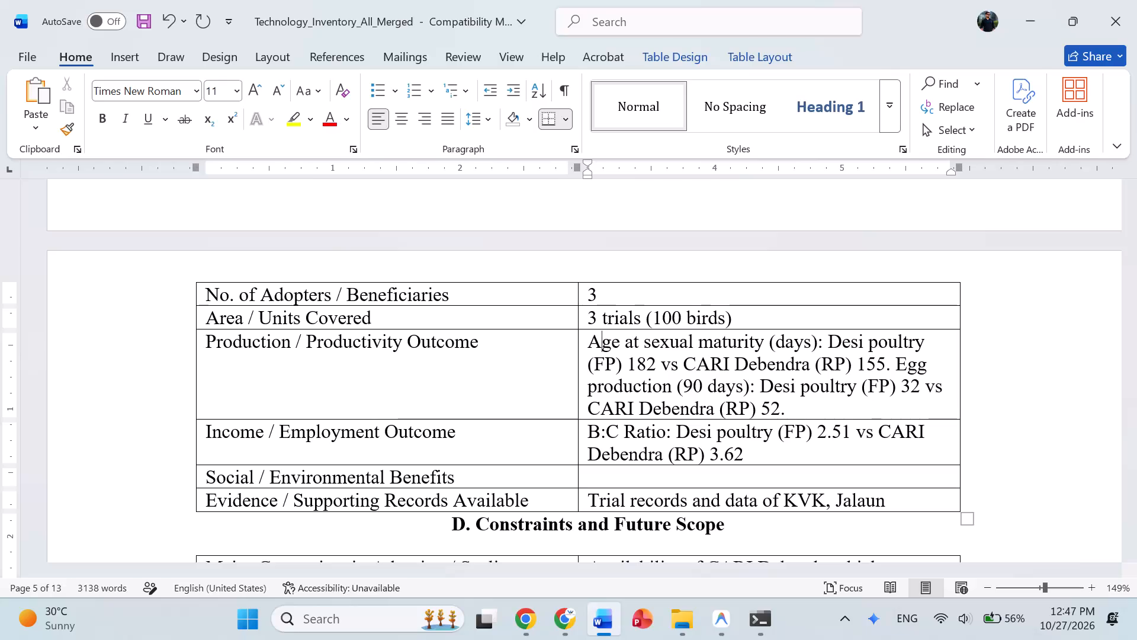
# Trim the age at sexual maturity in CARI Debendra's Production / Productivity Outcome to just 155, removing the Desi poultry comparison and breed label.
pyautogui.click(658, 369)
pyautogui.press('Right')
pyautogui.press('Right')
pyautogui.press('Right')
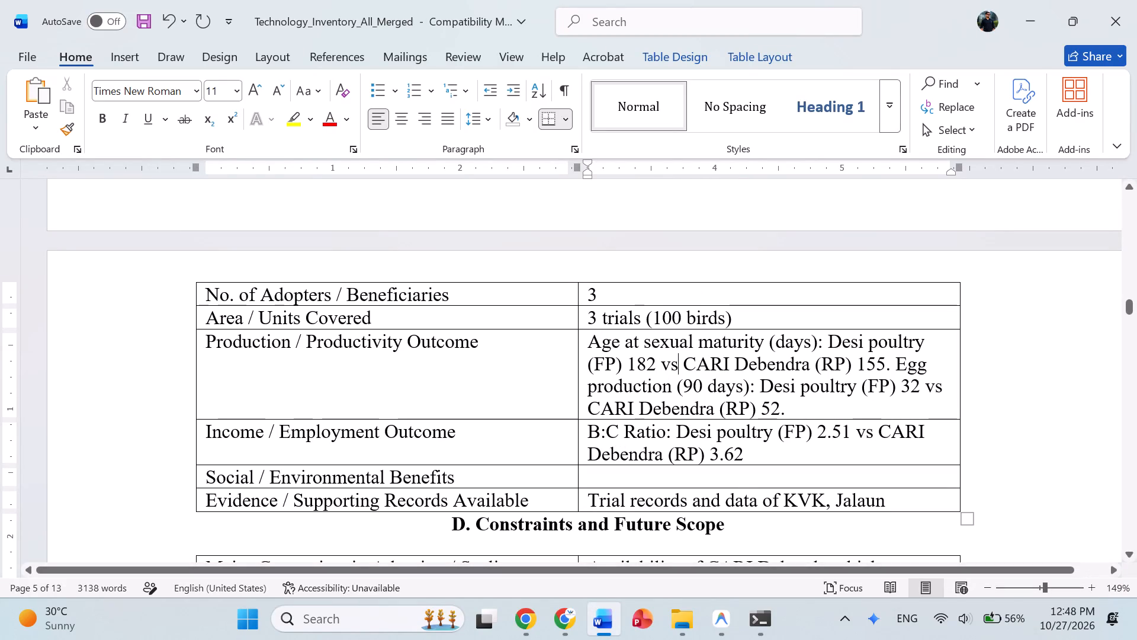
pyautogui.press('Right')
pyautogui.press('Right')
pyautogui.press('Right')
pyautogui.press('Right')
pyautogui.press('Right')
pyautogui.press('Right')
pyautogui.press('Right')
pyautogui.press('Right')
pyautogui.press('Right')
pyautogui.press('Right')
pyautogui.press('Right')
pyautogui.press('Right')
pyautogui.press('Right')
pyautogui.press('Right')
pyautogui.press('Right')
pyautogui.press('Right')
pyautogui.press('Right')
pyautogui.press('Right')
pyautogui.press('Right')
pyautogui.hotkey('shift', 'Up')
pyautogui.hotkey('shift', 'Left')
pyautogui.hotkey('shift', 'Left')
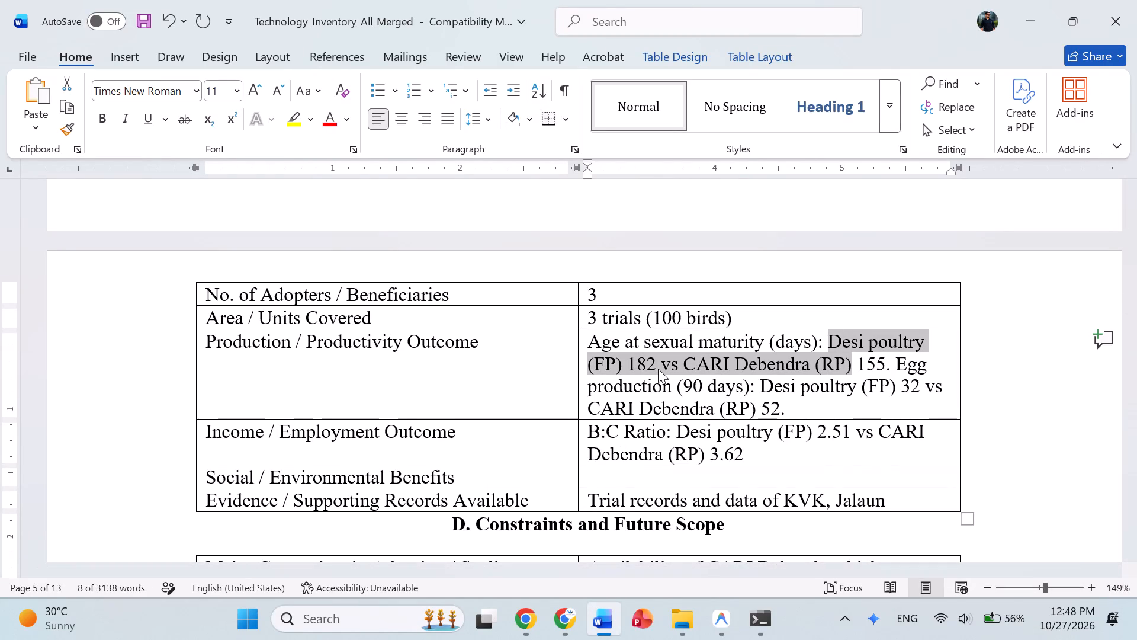
pyautogui.press('BackSpace')
# Move the egg production text onto its own line below the age at sexual maturity.
pyautogui.press('Right')
pyautogui.press('Right')
pyautogui.press('Right')
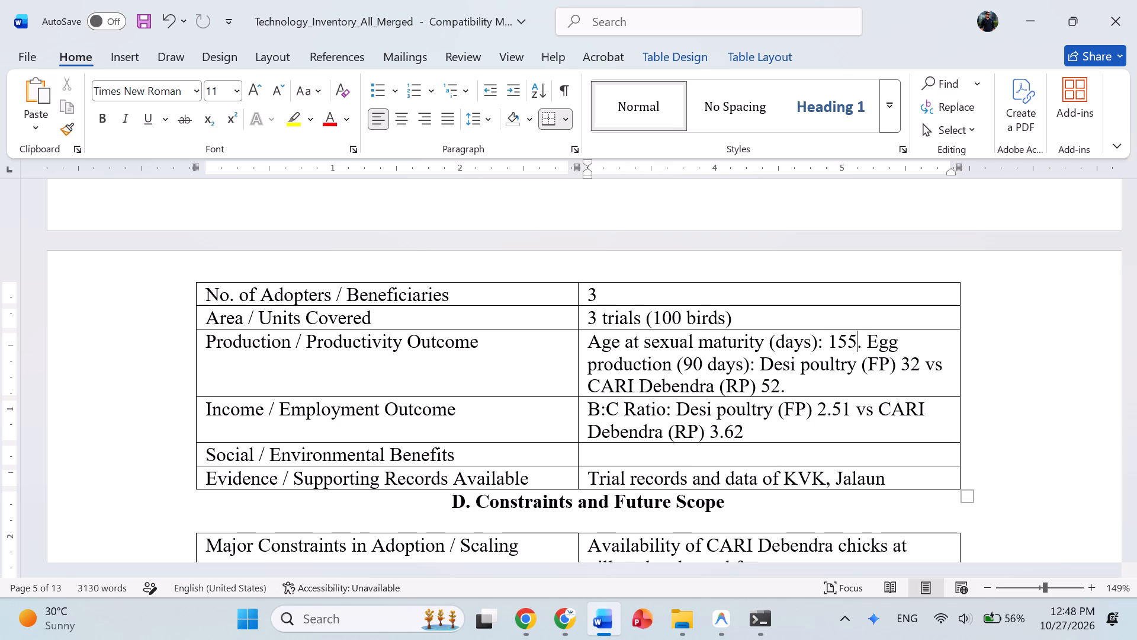
pyautogui.press('Right')
pyautogui.hotkey('shift', 'Right')
pyautogui.press('Return')
# Change the period in brackets after Egg production to Annual.
pyautogui.hotkey('ctrl', 'Right')
pyautogui.hotkey('ctrl', 'Right')
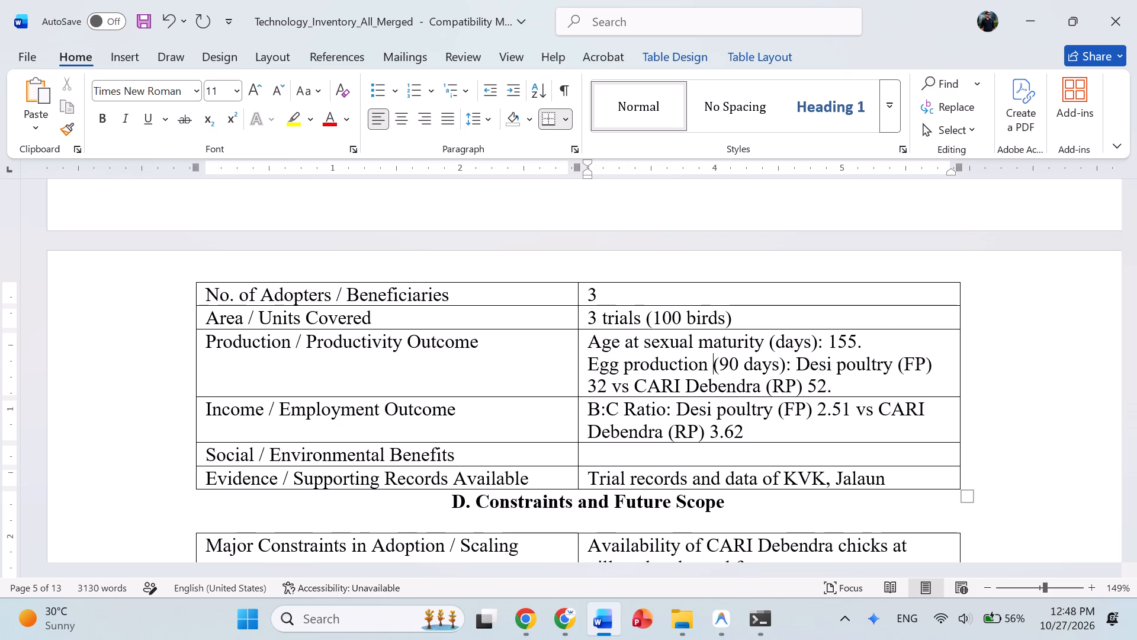
pyautogui.hotkey('ctrl', 'Right')
pyautogui.hotkey('ctrl', 'shift', 'Right')
pyautogui.hotkey('ctrl', 'shift', 'Right')
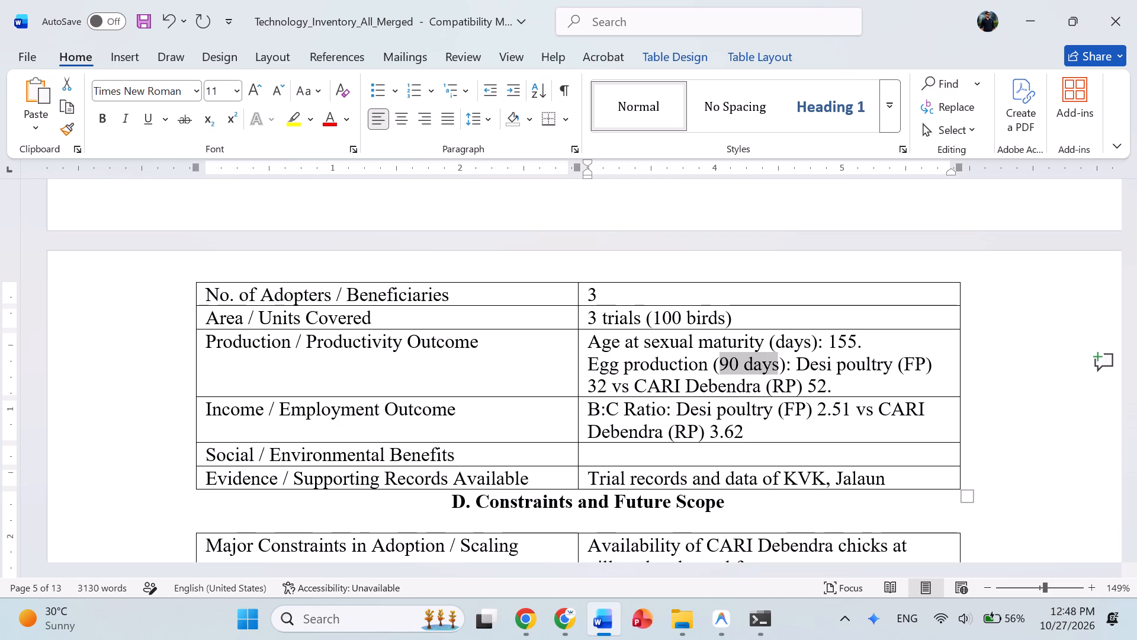
pyautogui.write('Ann')
pyautogui.write('ual')
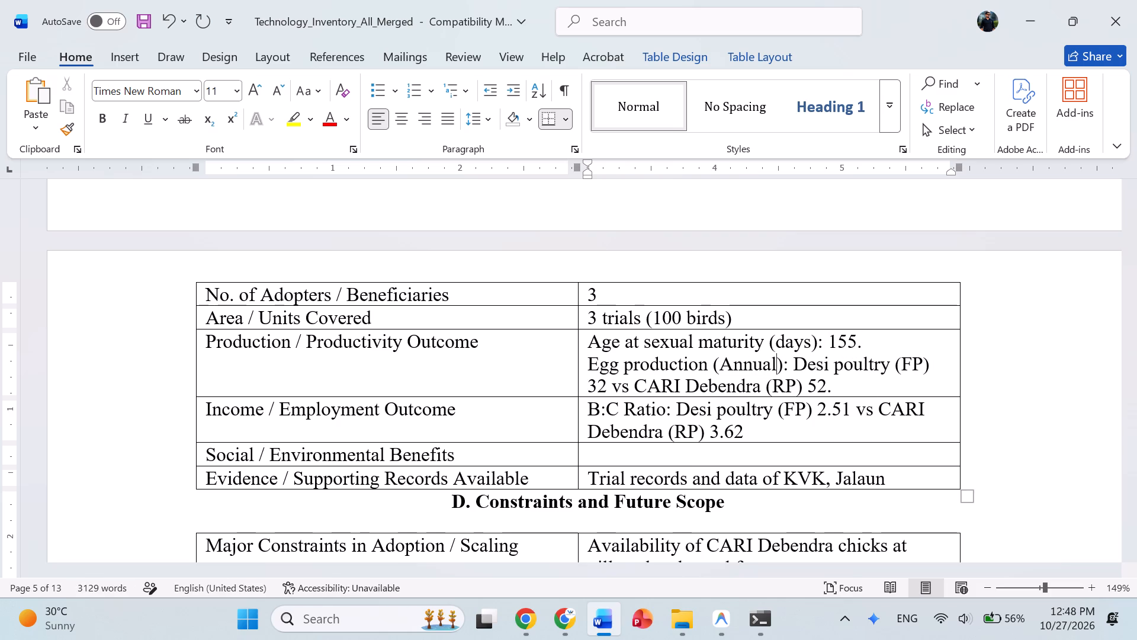
# Replace the Desi poultry versus CARI Debendra egg production comparison with 172.
pyautogui.press('Right')
pyautogui.press('Right')
pyautogui.hotkey('shift', 'Down')
pyautogui.hotkey('shift', 'Down')
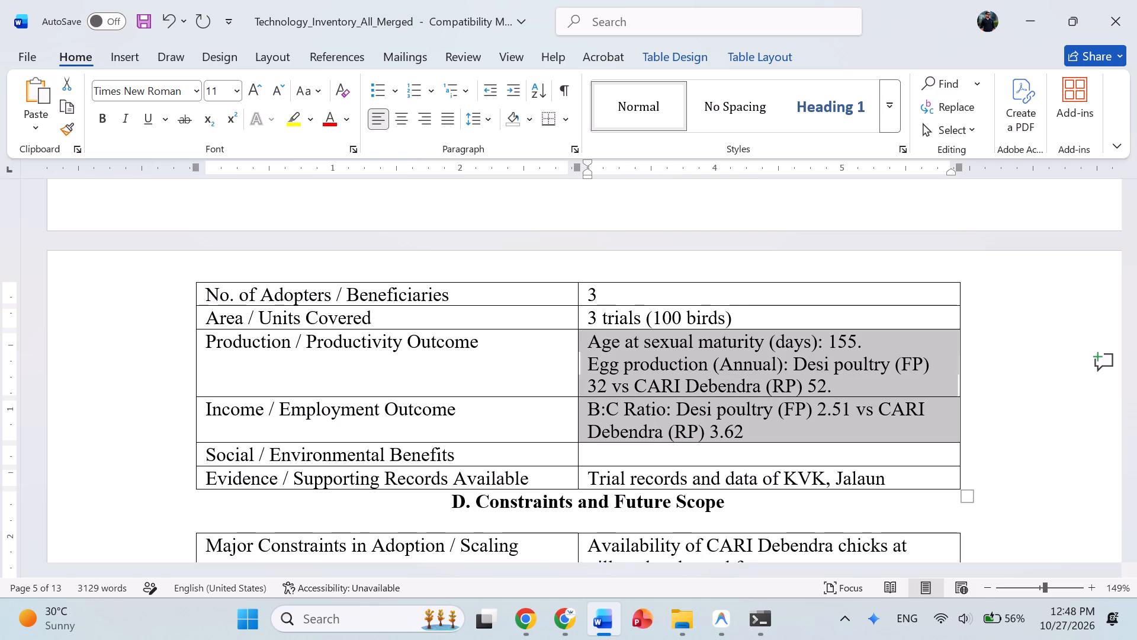
pyautogui.hotkey('shift', 'Up')
pyautogui.hotkey('shift', 'Right')
pyautogui.hotkey('ctrl', 'shift', 'Right')
pyautogui.hotkey('ctrl', 'shift', 'Right')
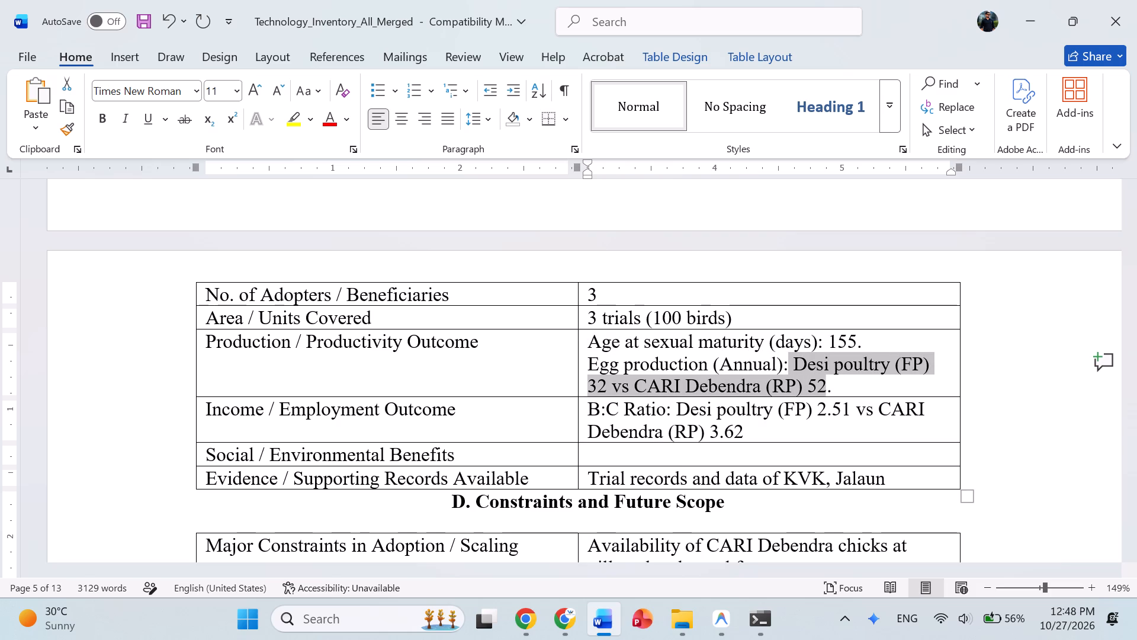
pyautogui.write('172')
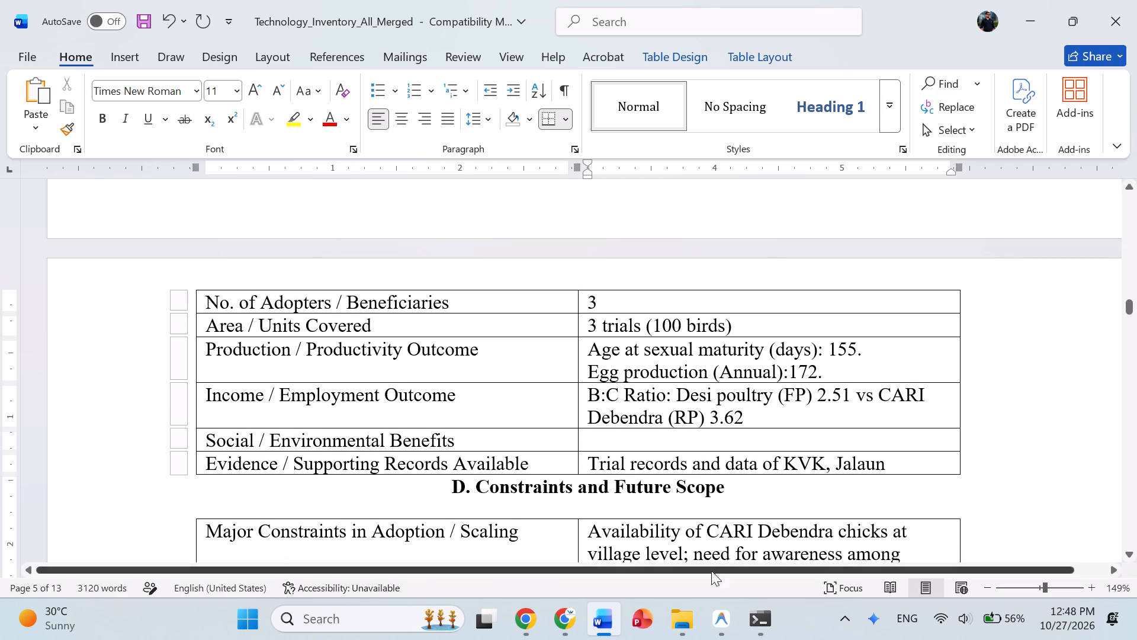
# Delete the Desi poultry comparison and CARI Debendra label from the B:C Ratio in Income / Employment Outcome, keeping 3.62.
pyautogui.moveTo(701, 419); pyautogui.dragTo(696, 414)
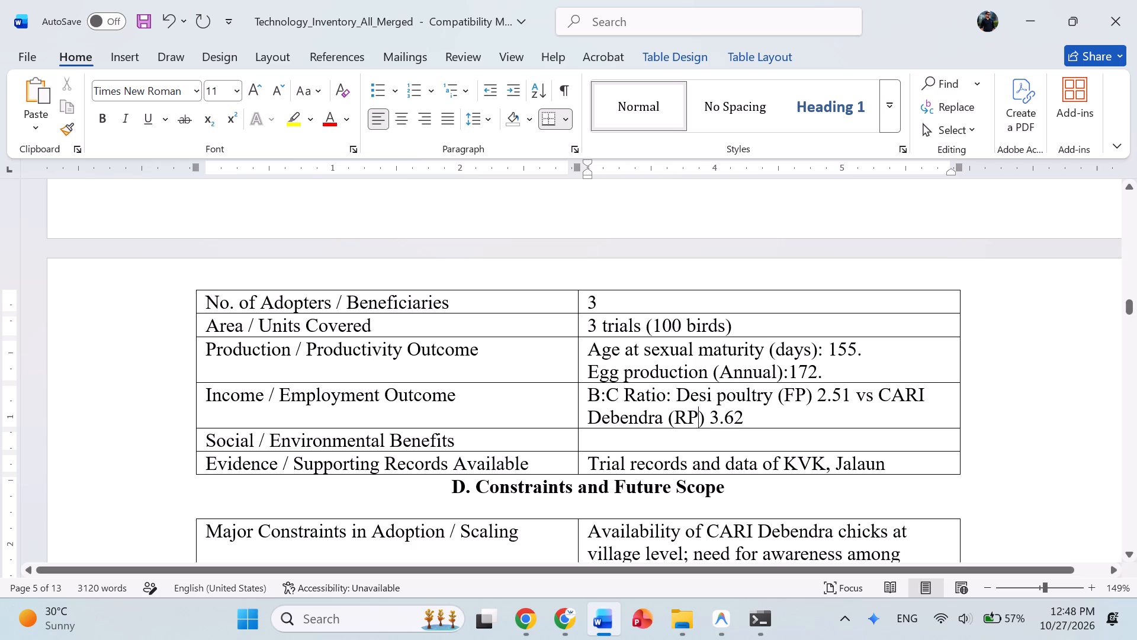
pyautogui.moveTo(696, 414); pyautogui.dragTo(677, 392)
pyautogui.press('BackSpace')
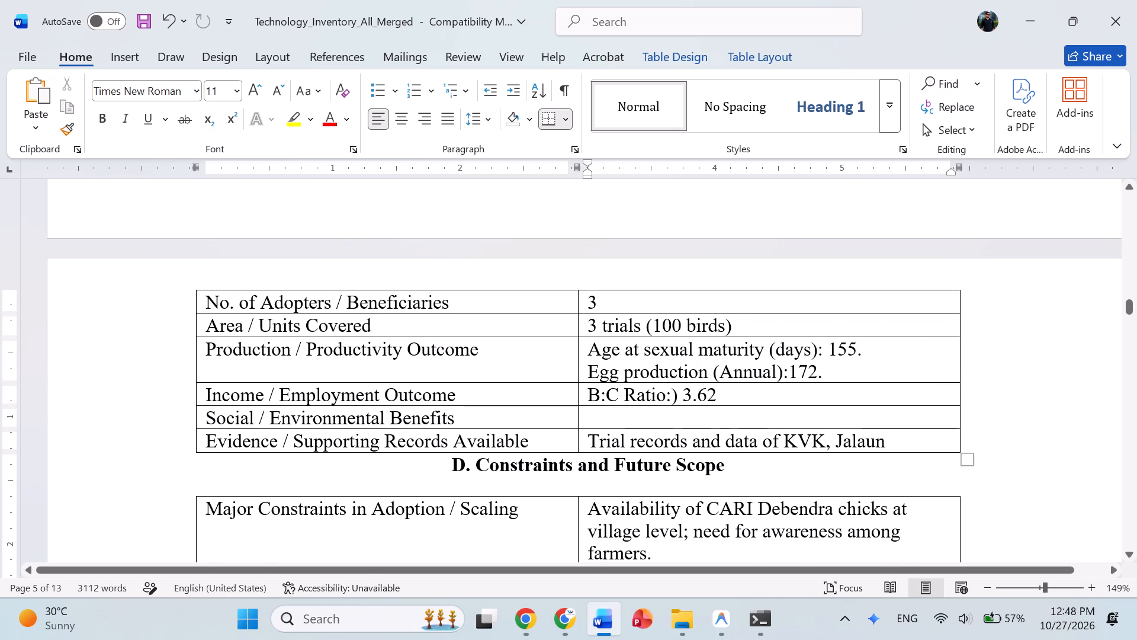
# Copy the Social / Environmental Benefits and Evidence / Supporting Records Available entries from Narmada Nidhi's dissemination table.
pyautogui.scroll(-2, 677, 392)
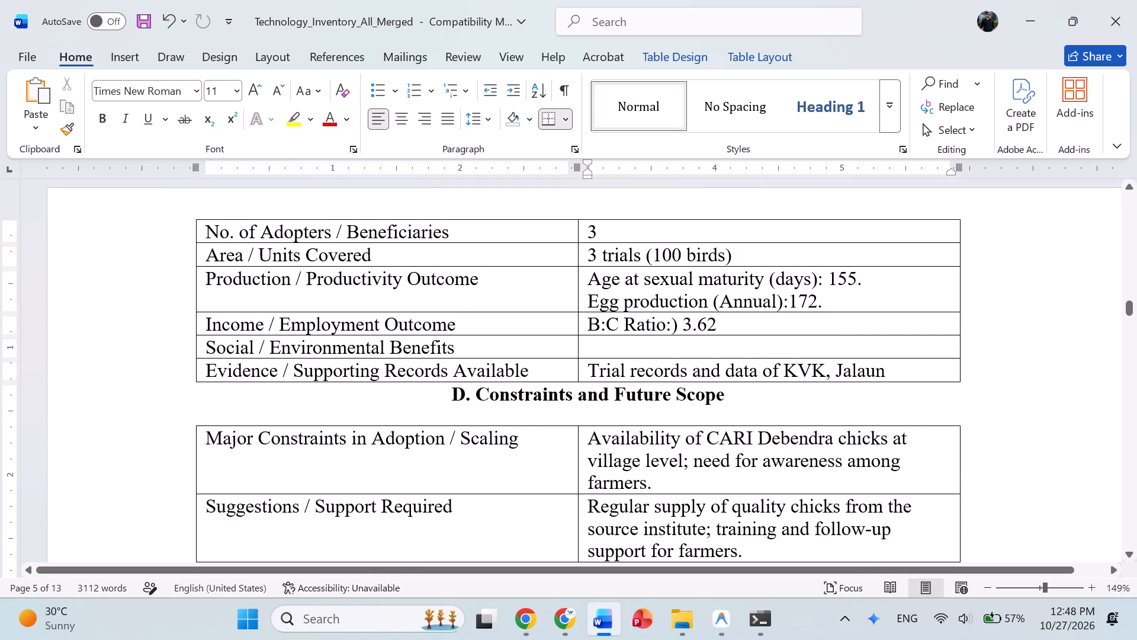
pyautogui.scroll(-1, 677, 392)
pyautogui.scroll(6, 677, 392)
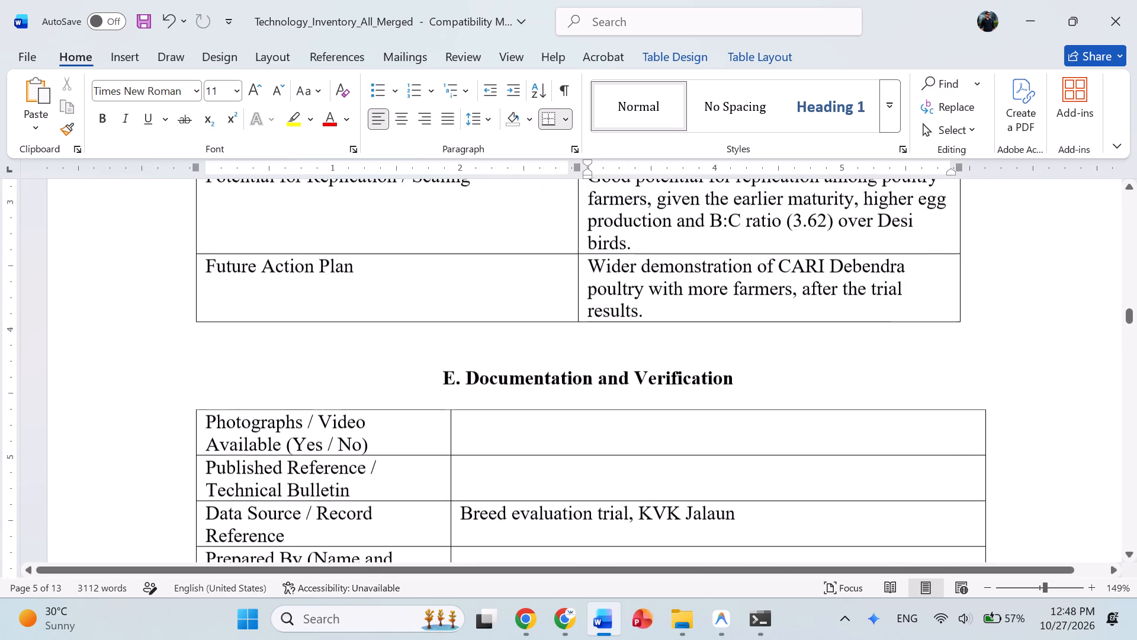
pyautogui.scroll(3, 677, 392)
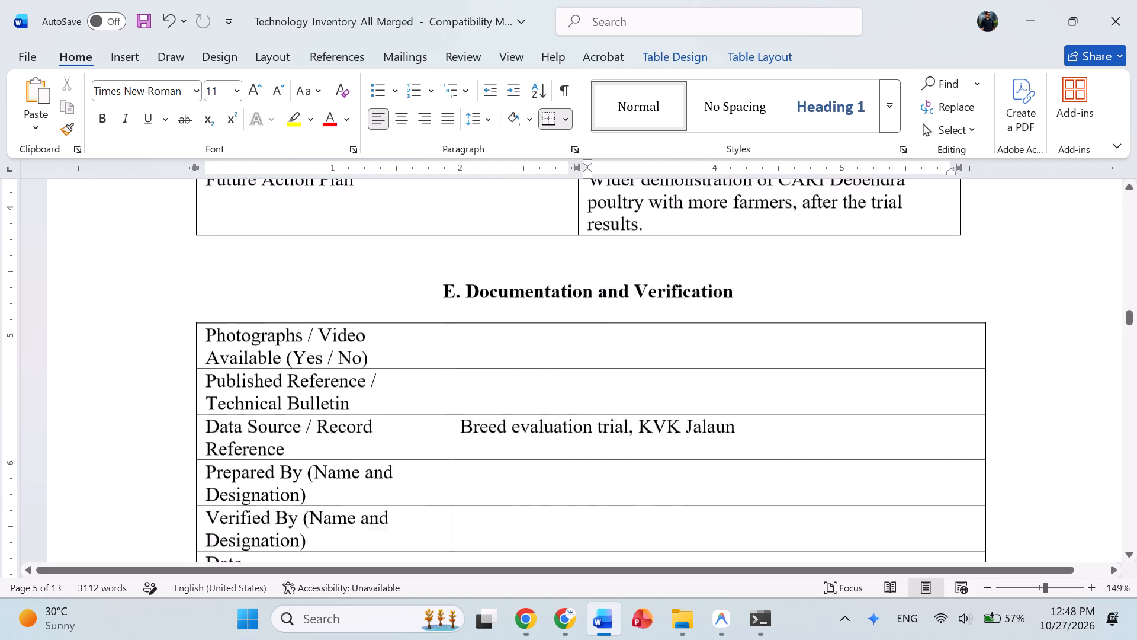
pyautogui.scroll(8, 677, 392)
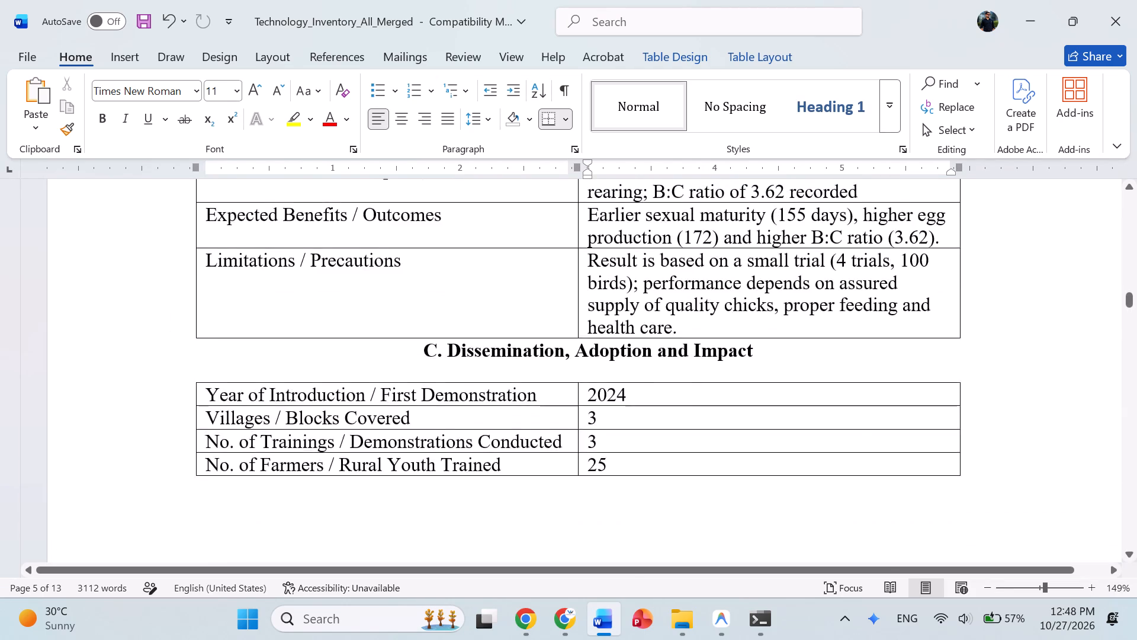
pyautogui.scroll(10, 677, 392)
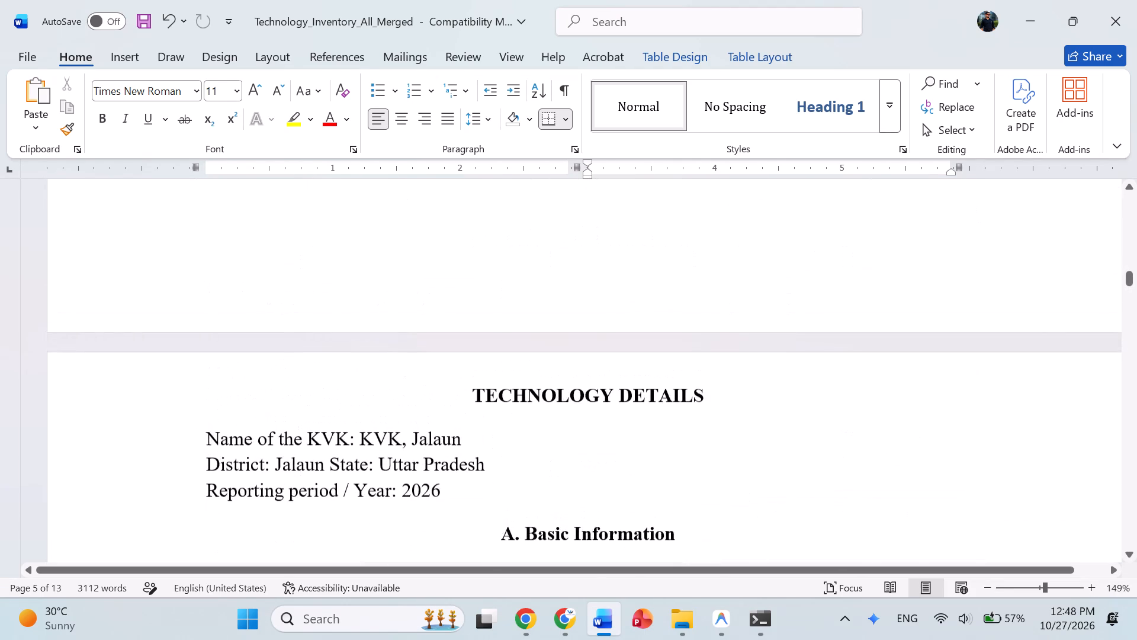
pyautogui.scroll(16, 677, 392)
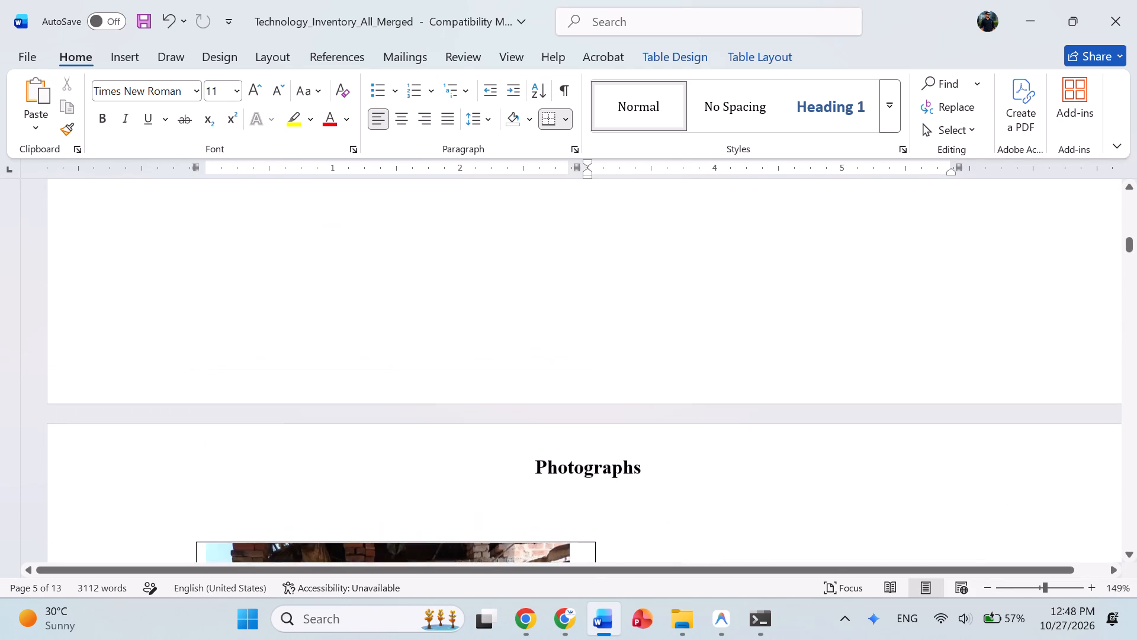
pyautogui.scroll(7, 677, 392)
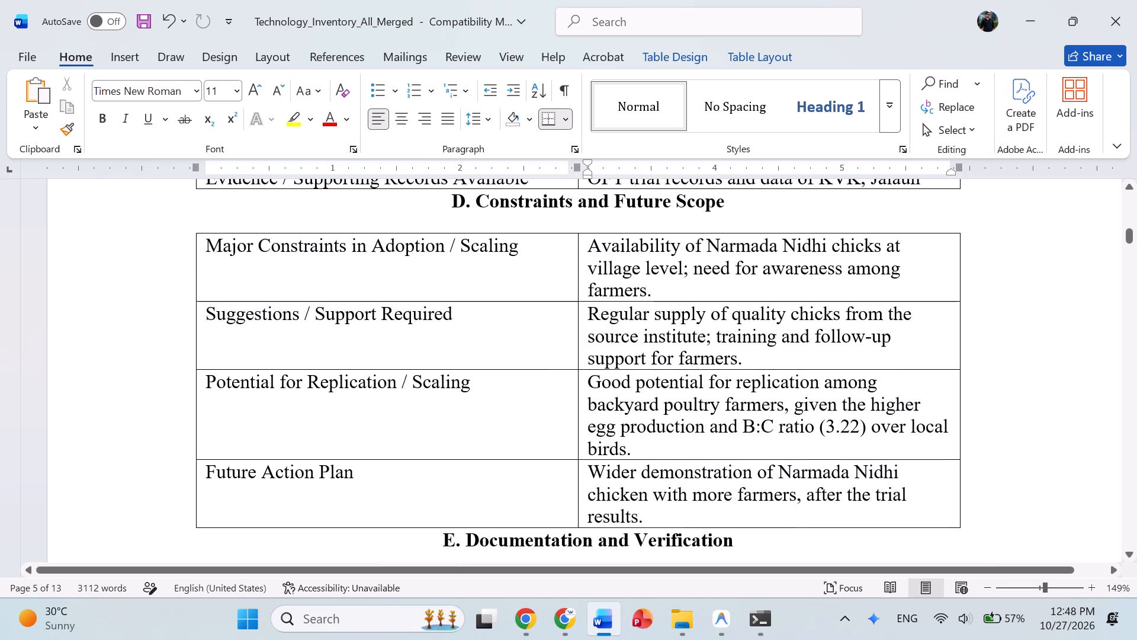
pyautogui.scroll(2, 677, 392)
pyautogui.moveTo(666, 334); pyautogui.dragTo(670, 422)
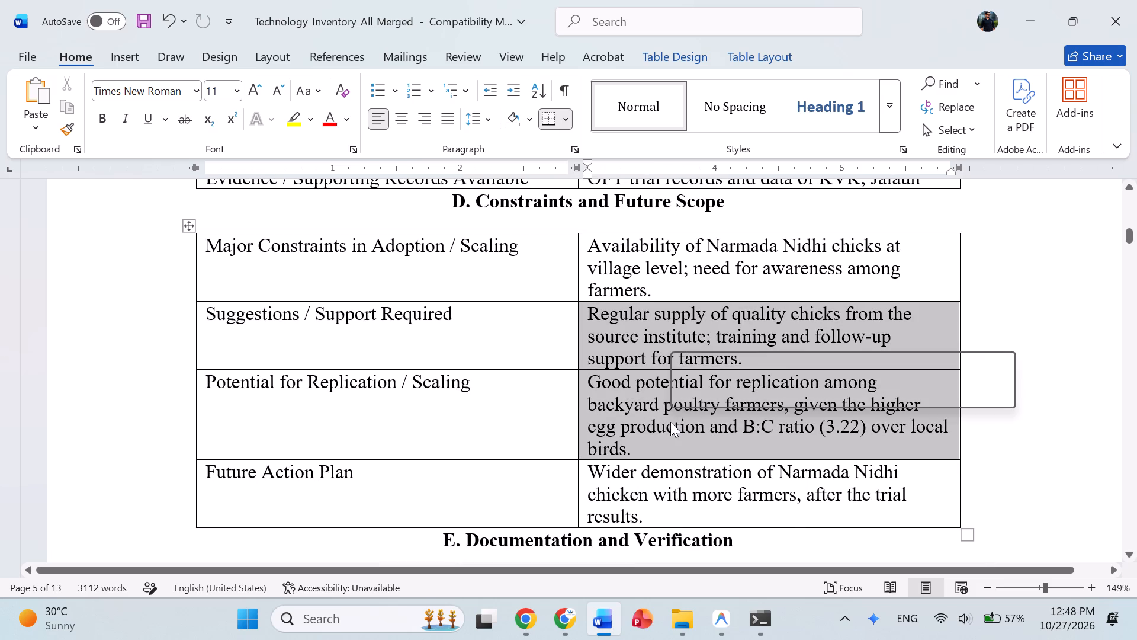
pyautogui.click(627, 431)
pyautogui.scroll(1, 627, 431)
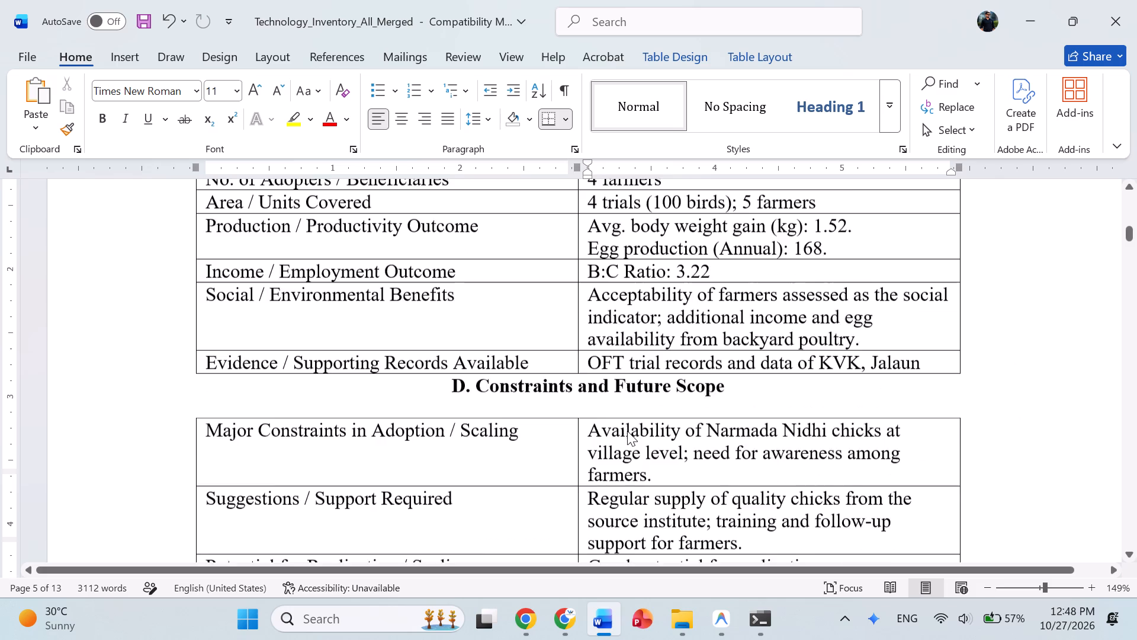
pyautogui.scroll(1, 627, 431)
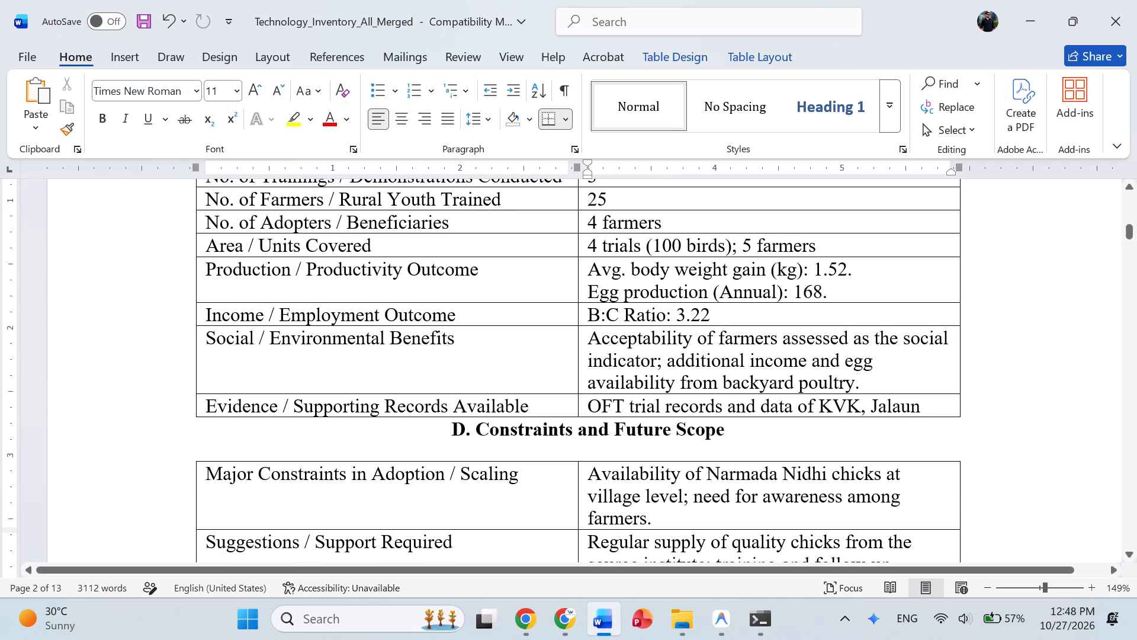
pyautogui.click(863, 376)
pyautogui.hotkey('shift', 'Down')
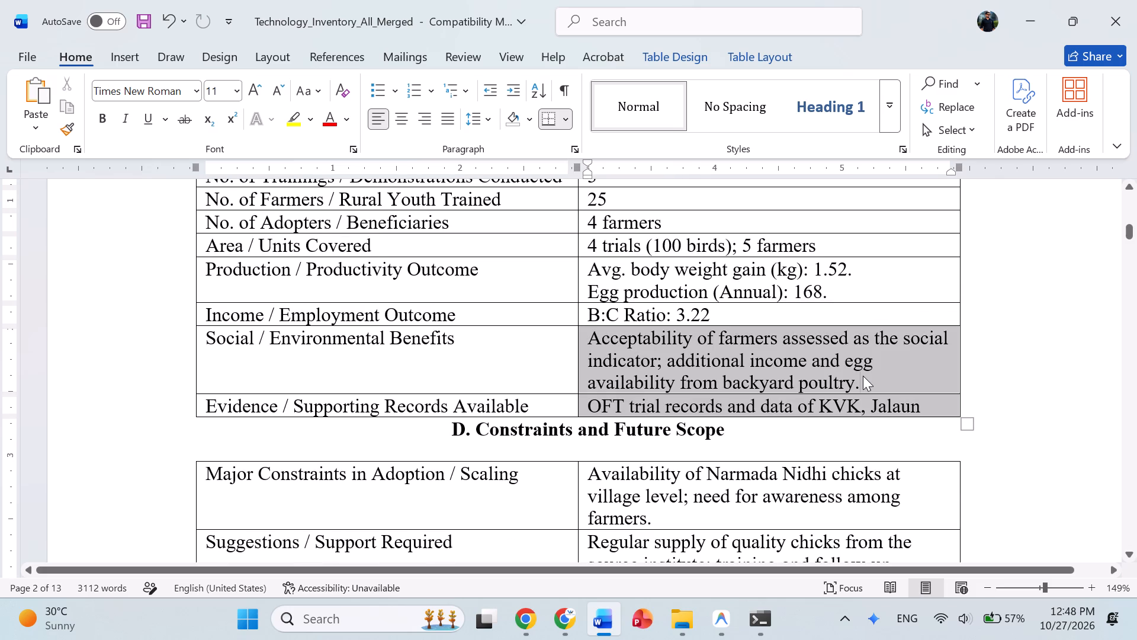
pyautogui.hotkey('ctrl', 'c')
# Paste the copied entries into CARI Debendra's Social / Environmental Benefits and Evidence / Supporting Records Available rows.
pyautogui.scroll(-16, 863, 376)
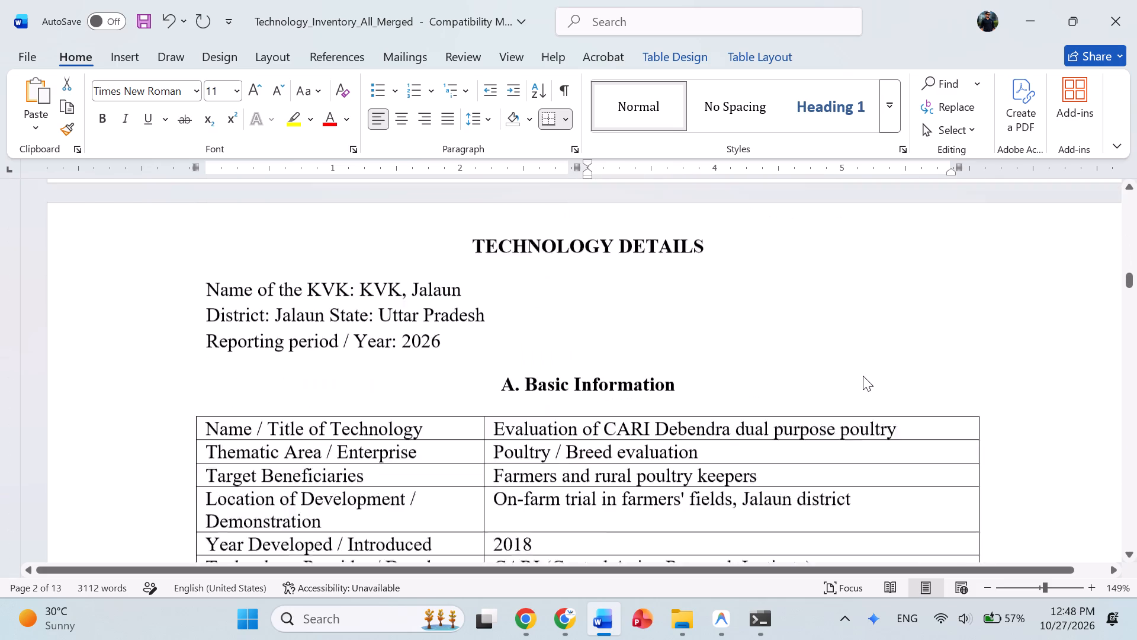
pyautogui.scroll(-6, 863, 376)
pyautogui.scroll(3, 863, 376)
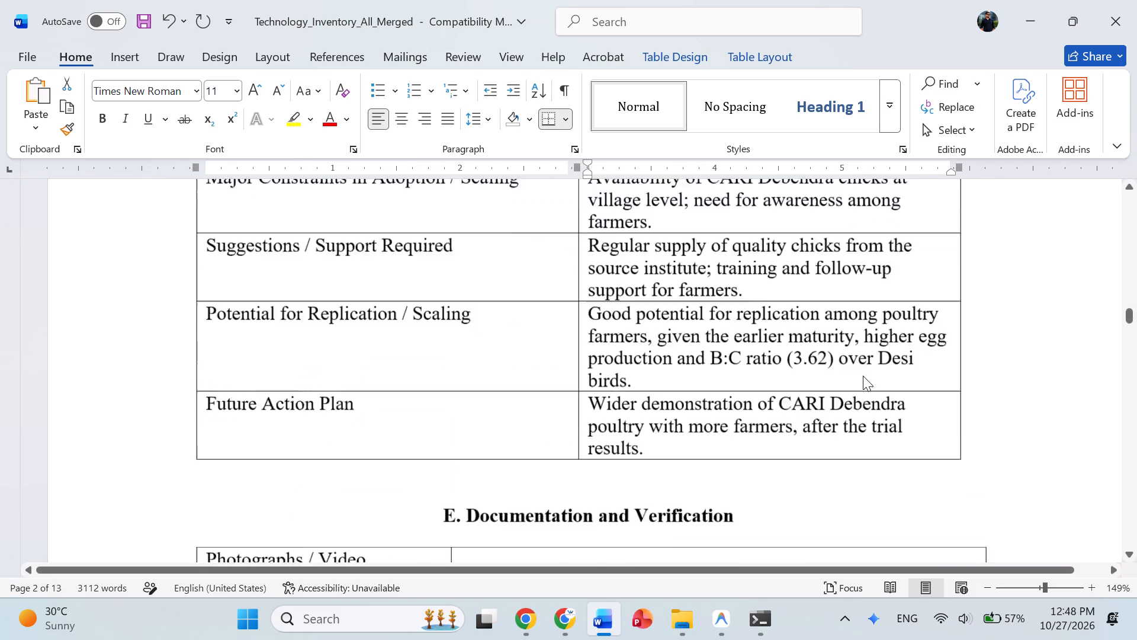
pyautogui.scroll(3, 863, 376)
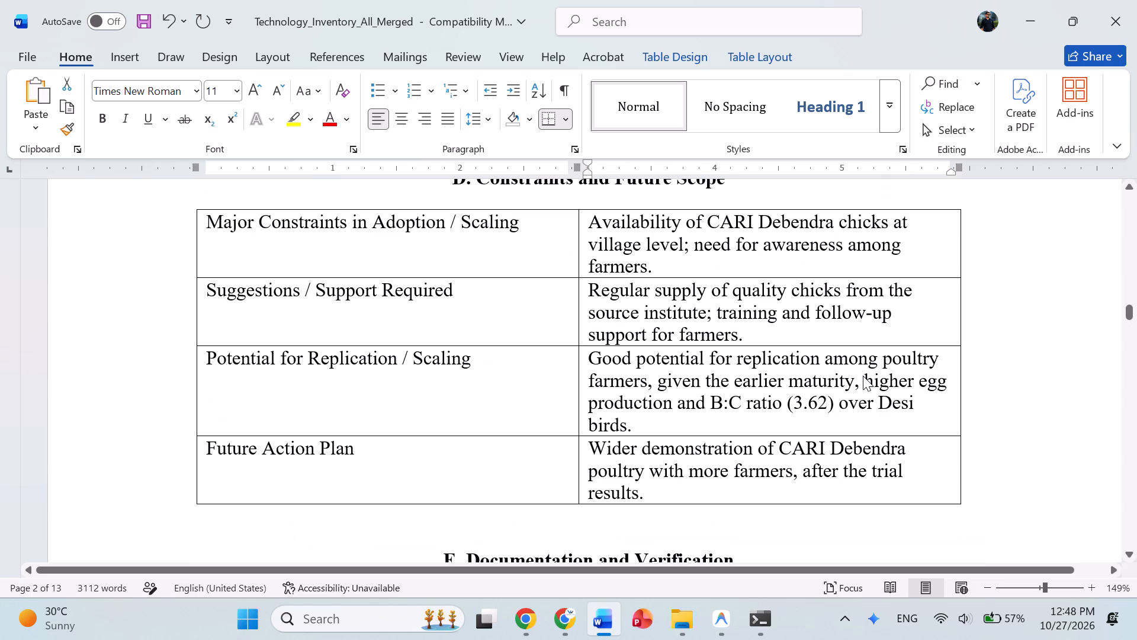
pyautogui.scroll(4, 863, 376)
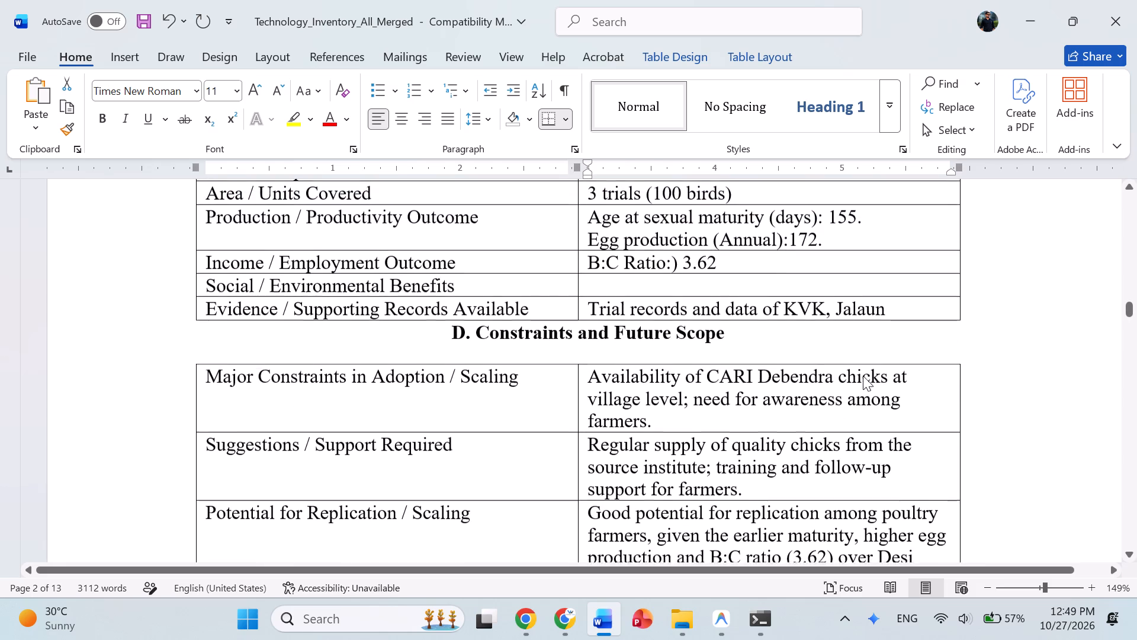
pyautogui.scroll(1, 863, 376)
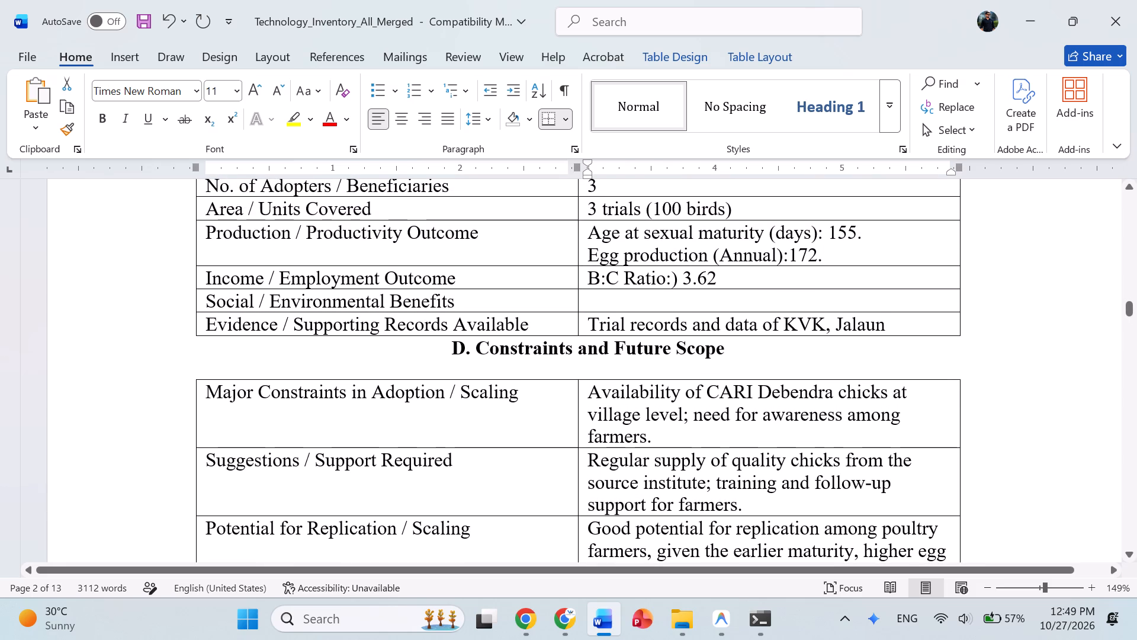
pyautogui.click(706, 309)
pyautogui.hotkey('ctrl', 'v')
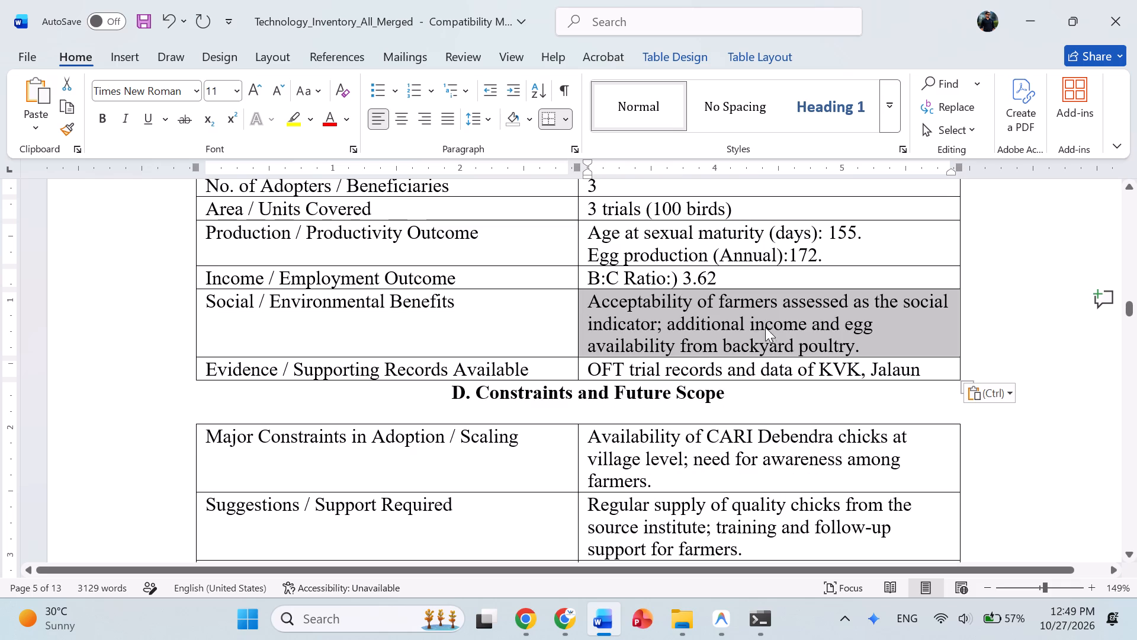
pyautogui.click(851, 333)
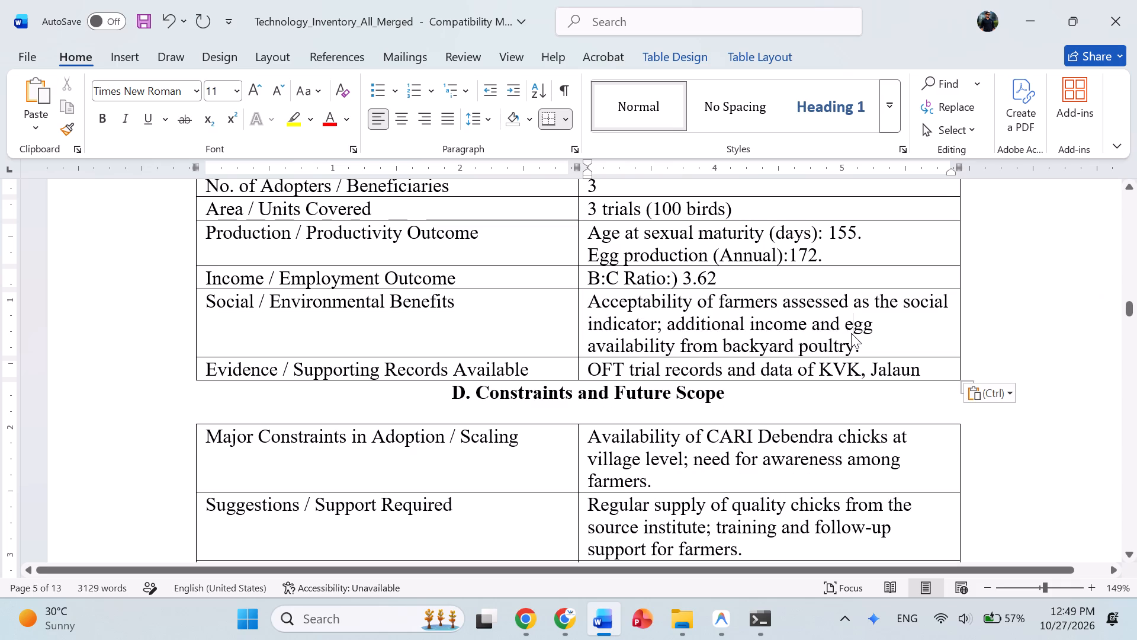
# Delete "over Desi birds." from CARI Debendra's Potential for Replication / Scaling entry, ending the entry at B:C ratio (3.62).
pyautogui.scroll(-2, 851, 333)
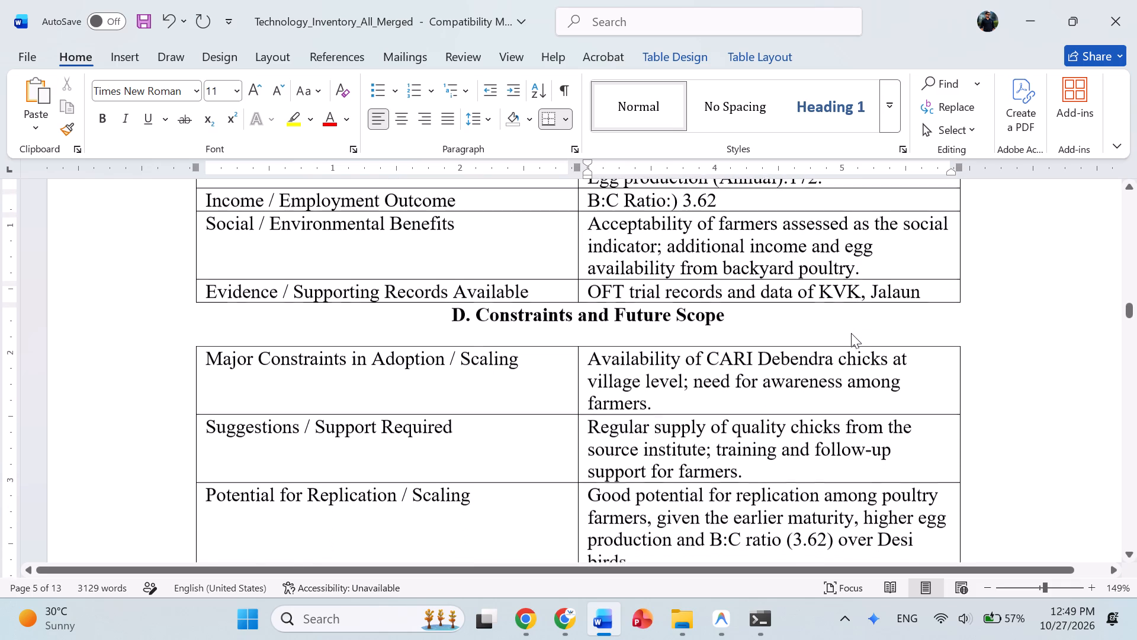
pyautogui.scroll(-2, 851, 333)
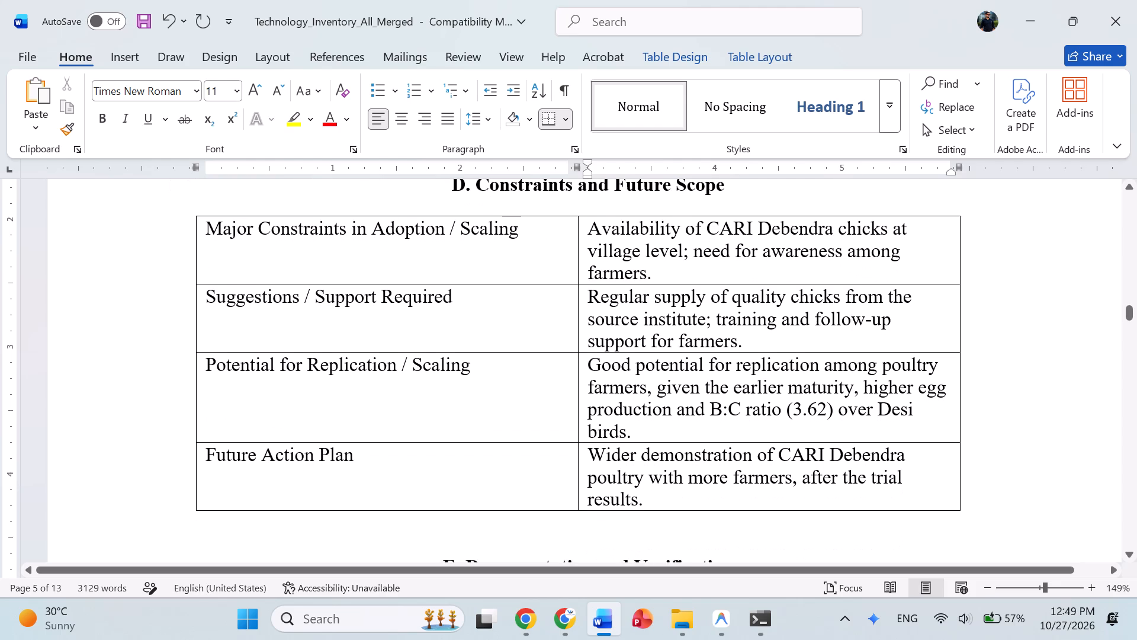
pyautogui.scroll(-1, 851, 333)
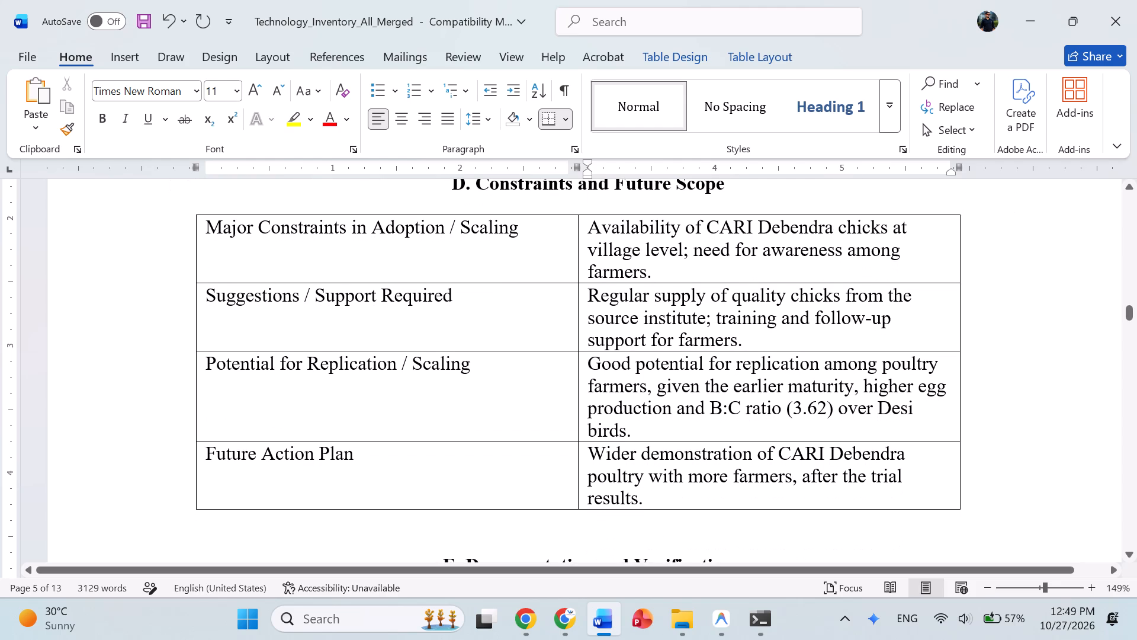
pyautogui.click(834, 402)
pyautogui.hotkey('ctrl', 'shift', 'Down')
pyautogui.press('Down')
pyautogui.moveTo(836, 402); pyautogui.dragTo(836, 421)
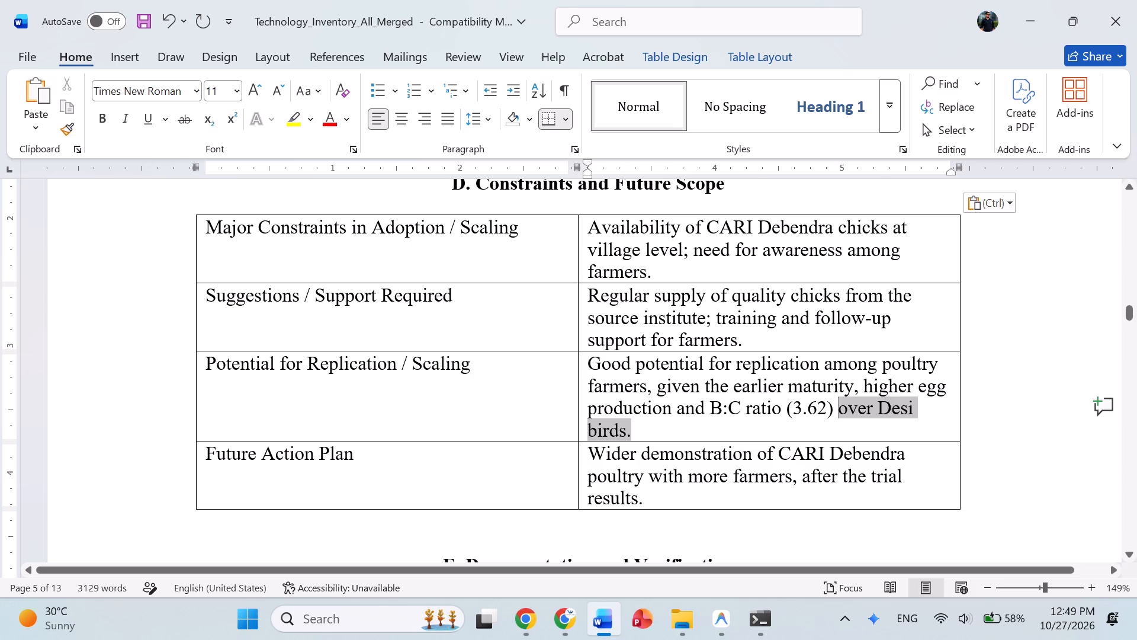
pyautogui.moveTo(836, 421); pyautogui.dragTo(836, 422)
pyautogui.press('BackSpace')
pyautogui.press('BackSpace')
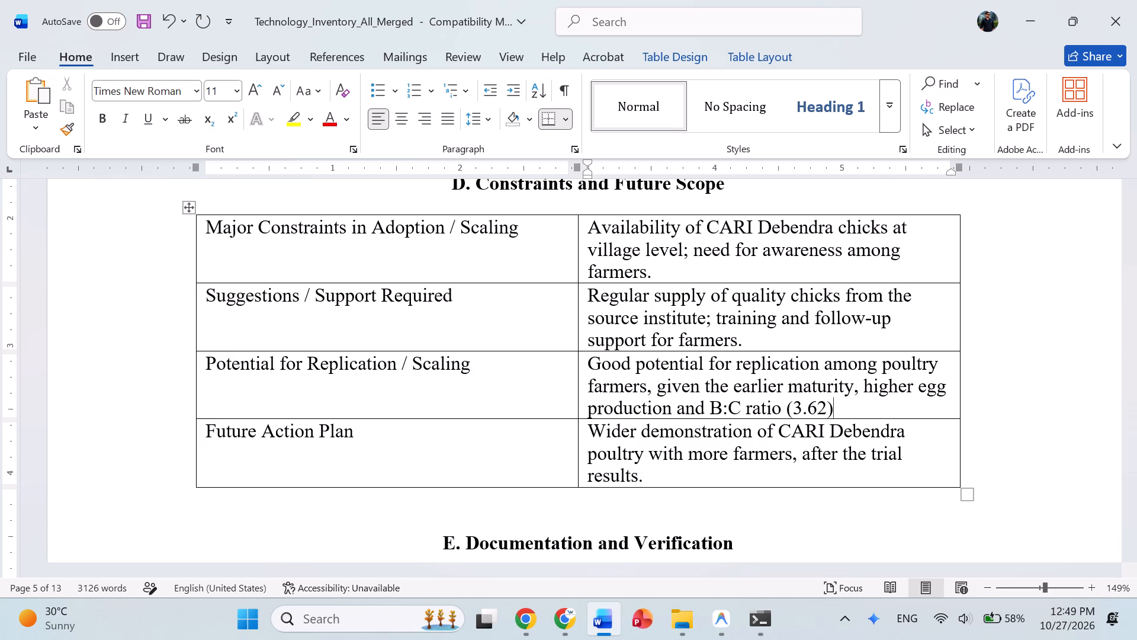
# Insert the photo of the poultry flock outside the building into CARI Debendra's Photographs / Video Available cell.
pyautogui.scroll(-2, 786, 520)
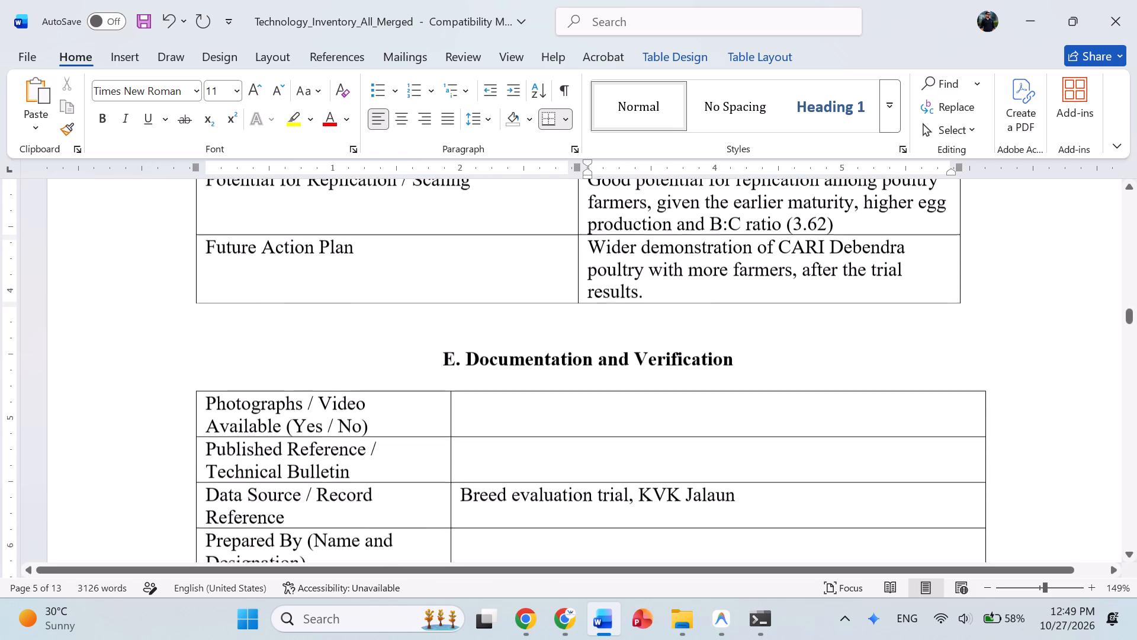
pyautogui.scroll(-2, 786, 520)
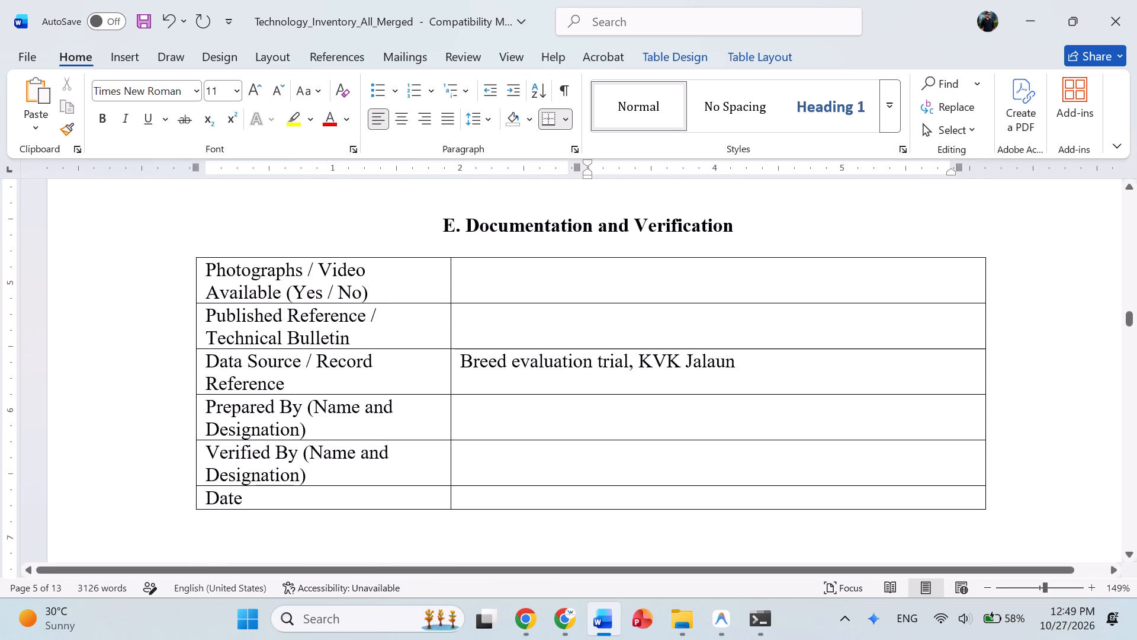
pyautogui.click(520, 289)
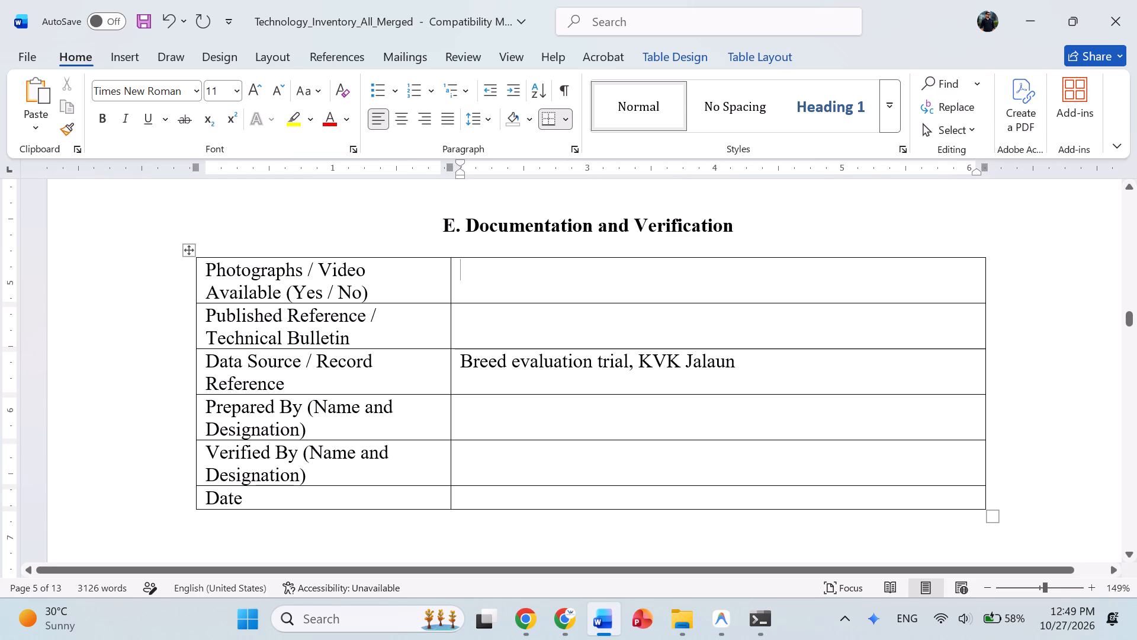
pyautogui.click(131, 53)
pyautogui.click(211, 111)
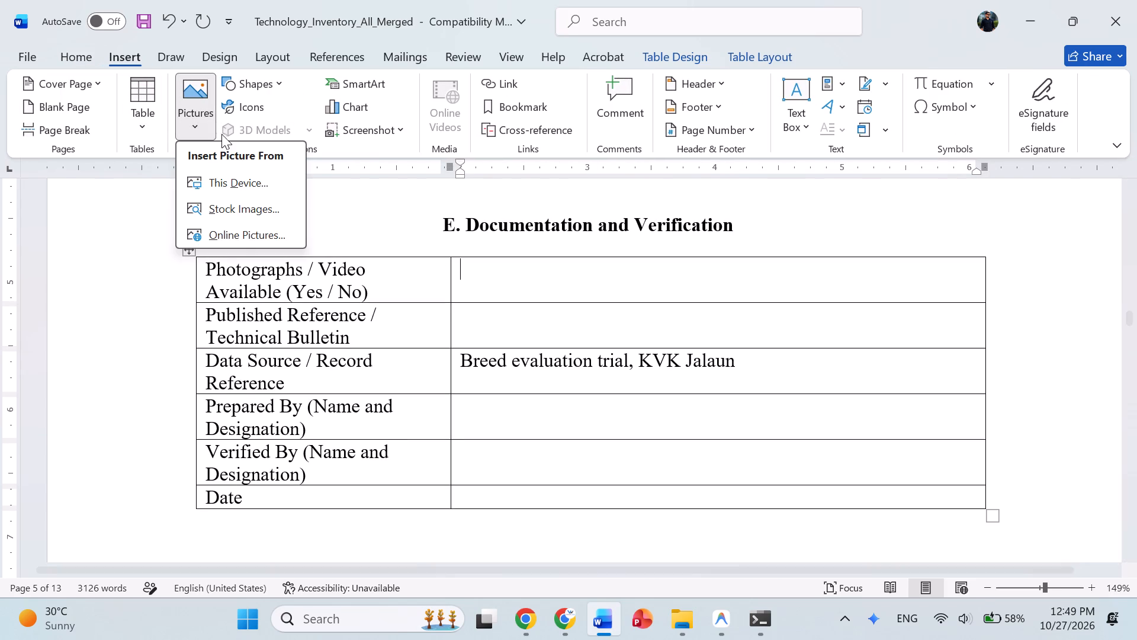
# Insert the Downloads photo of the poultry flock outside the building into CARI Debendra's Photographs / Video Available cell.
pyautogui.click(241, 173)
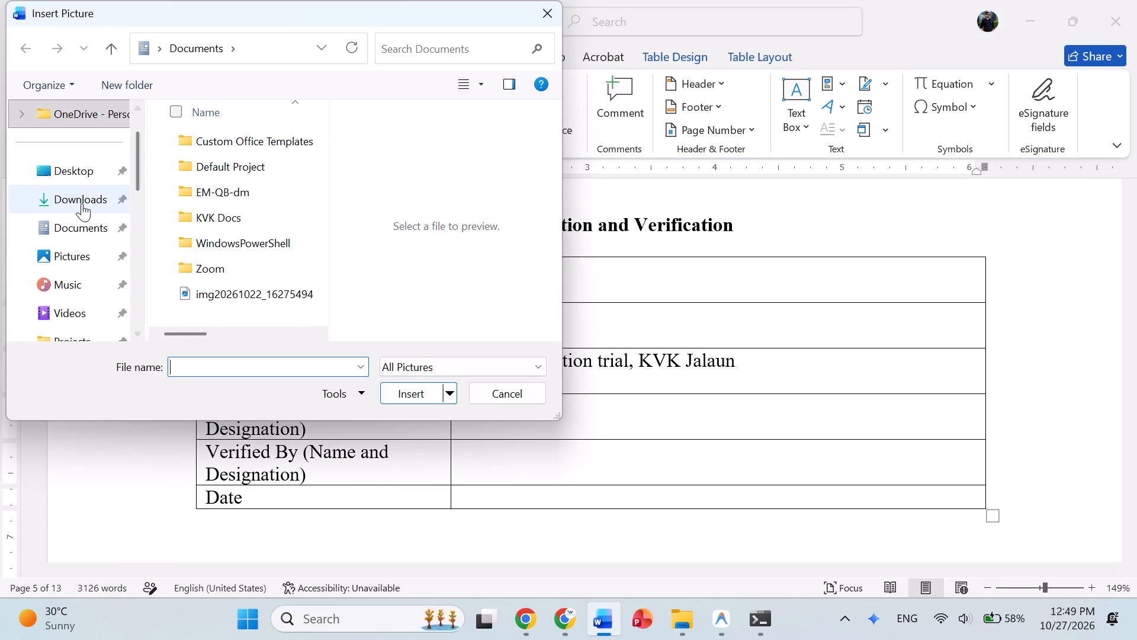
pyautogui.click(82, 203)
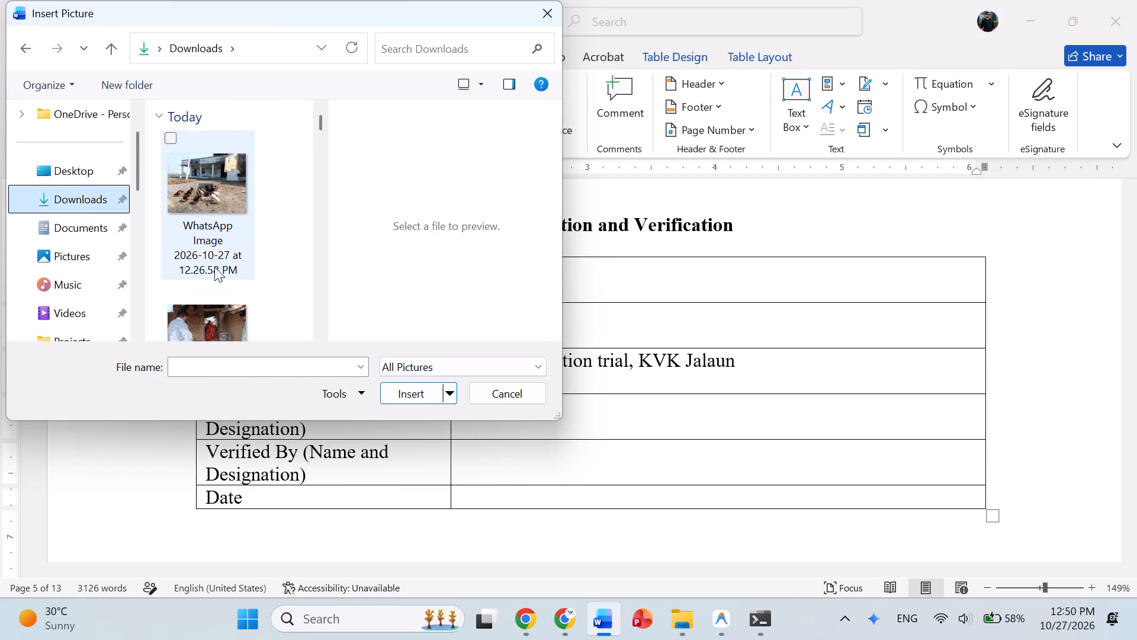
pyautogui.click(226, 311)
pyautogui.doubleClick(213, 128)
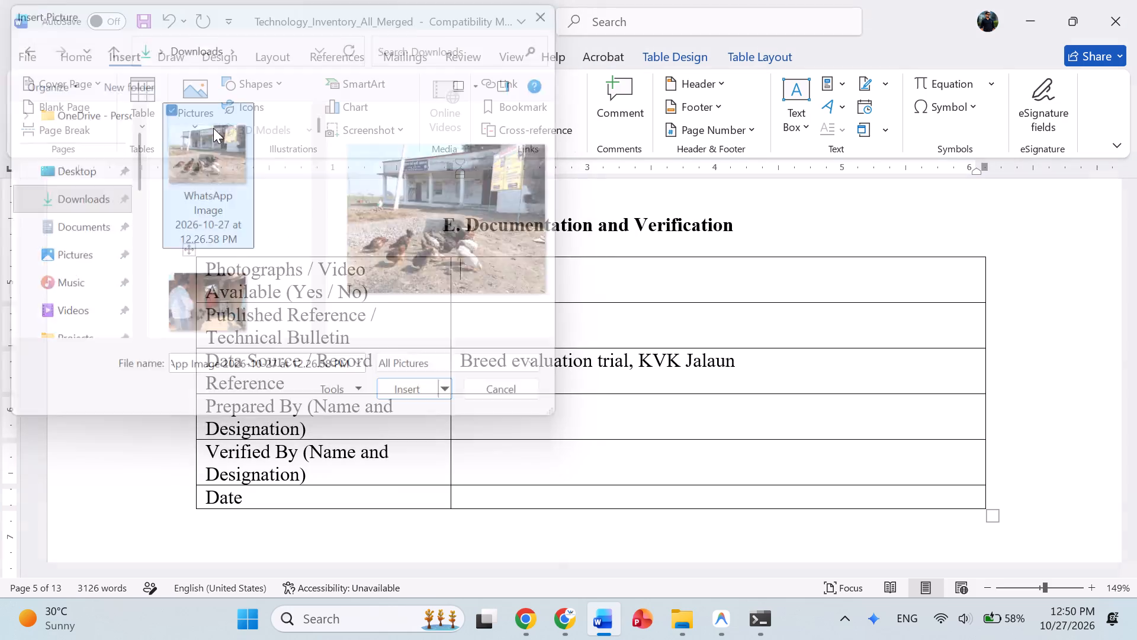
# Shrink the inserted poultry photo proportionally to about 2.9 inches wide within CARI Debendra's Photographs / Video Available cell.
pyautogui.click(575, 437)
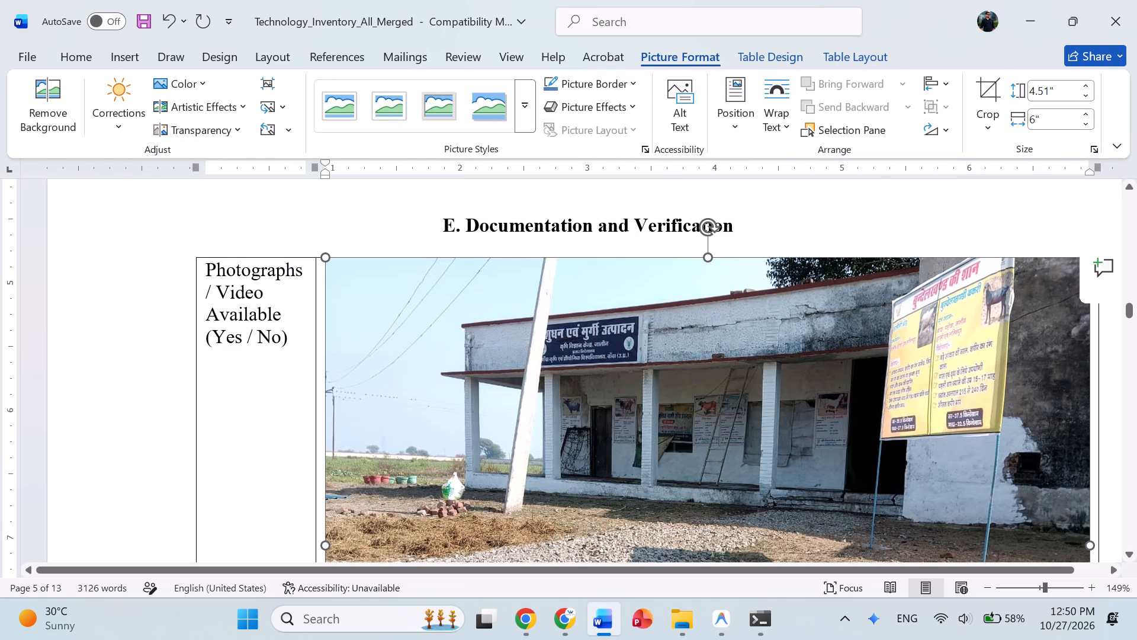
pyautogui.moveTo(326, 257); pyautogui.dragTo(590, 373)
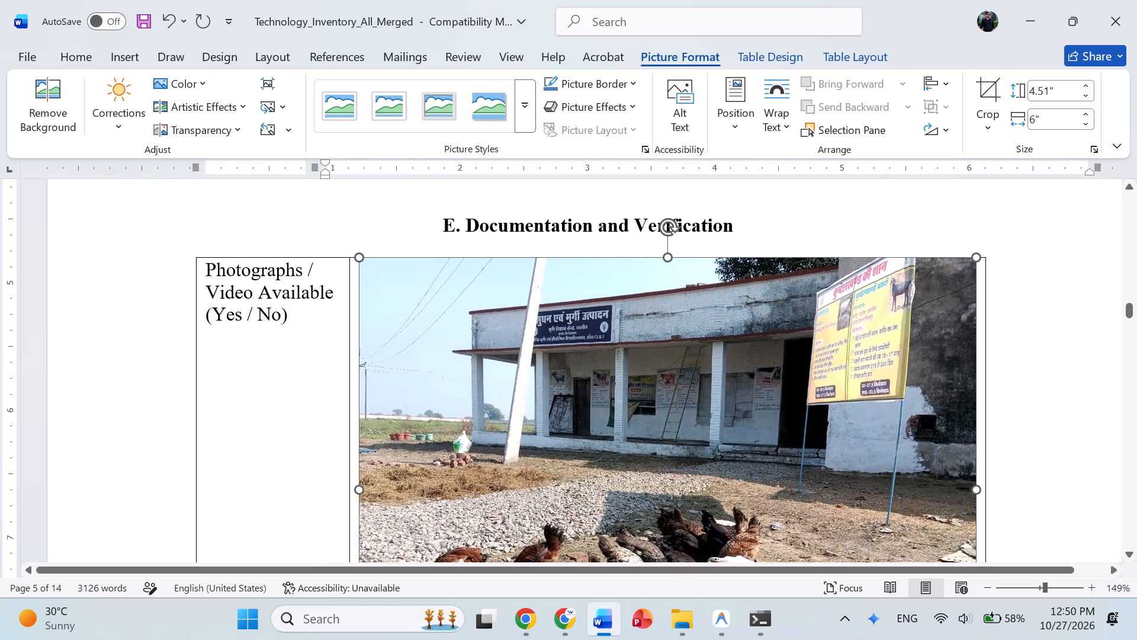
pyautogui.moveTo(590, 373); pyautogui.dragTo(769, 414)
pyautogui.scroll(-1, 643, 466)
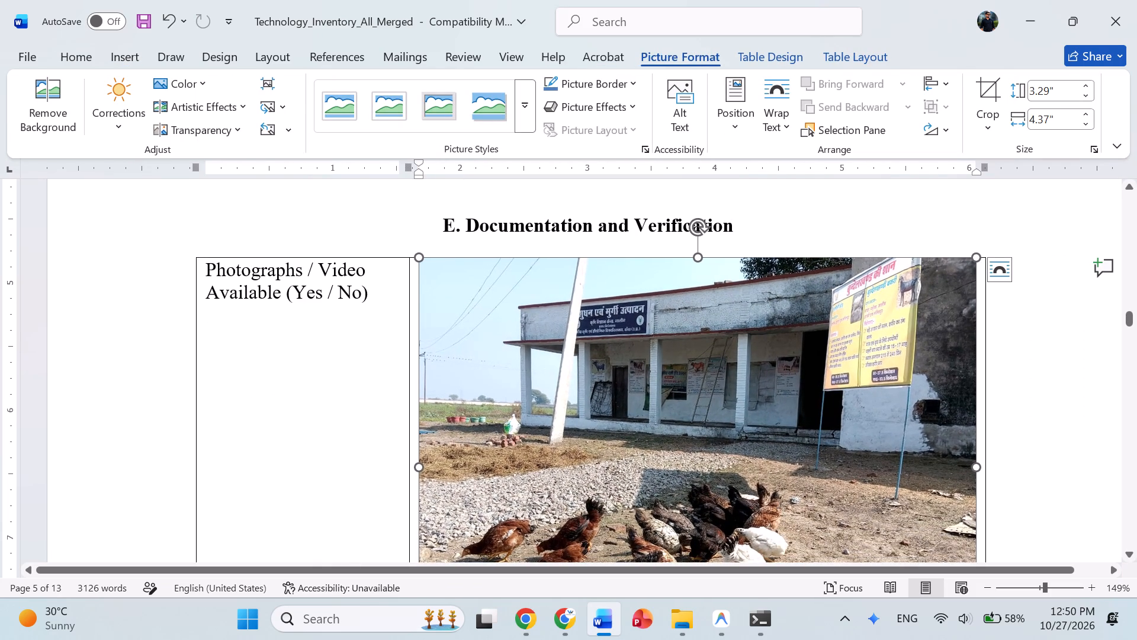
pyautogui.click(1016, 348)
pyautogui.click(592, 490)
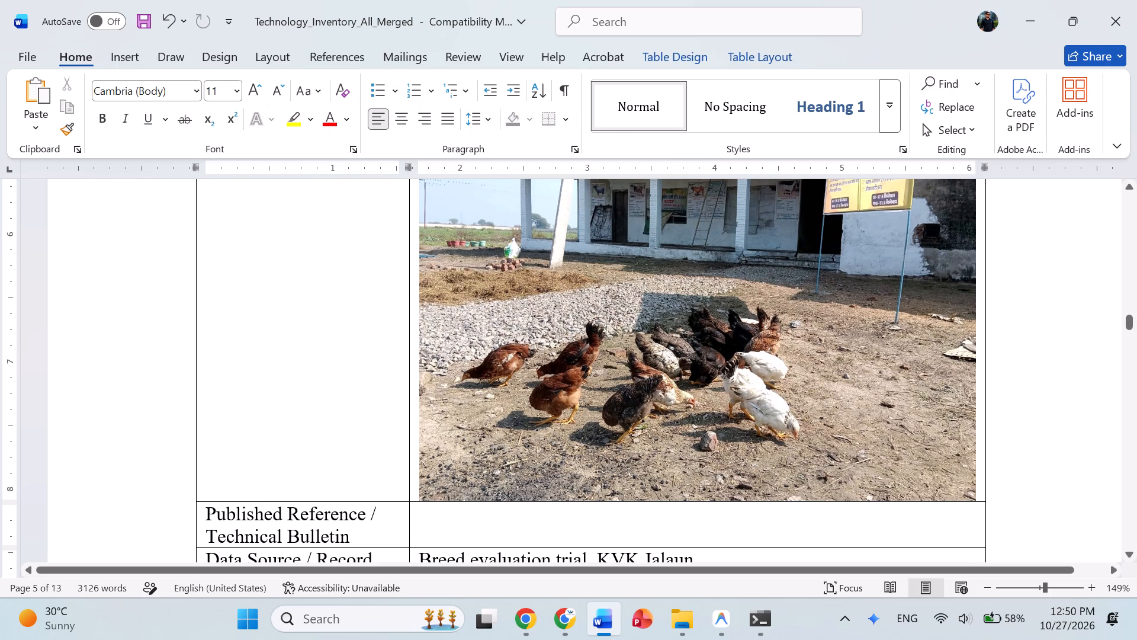
pyautogui.moveTo(419, 501); pyautogui.dragTo(560, 387)
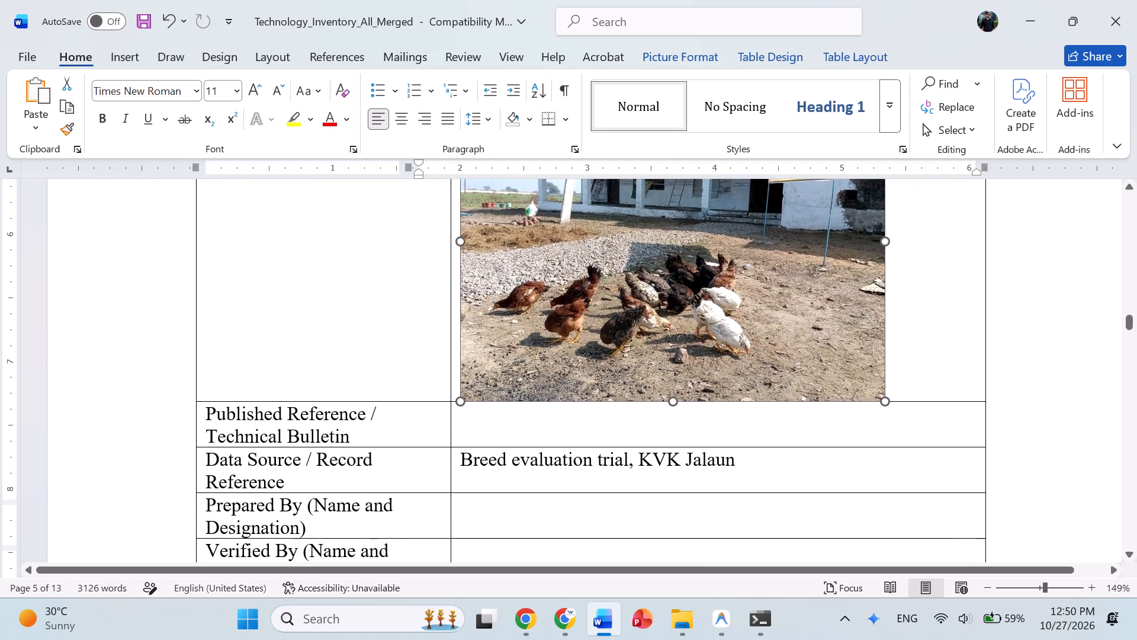
pyautogui.moveTo(560, 387); pyautogui.dragTo(607, 273)
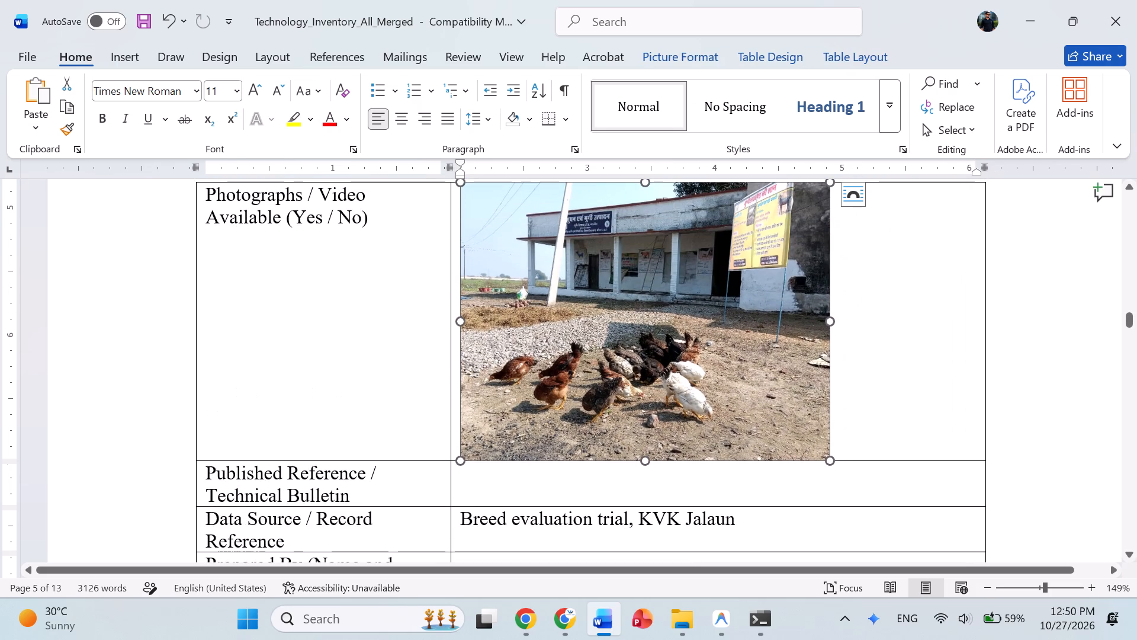
pyautogui.scroll(-2, 607, 273)
pyautogui.scroll(-2, 882, 392)
pyautogui.scroll(1, 882, 392)
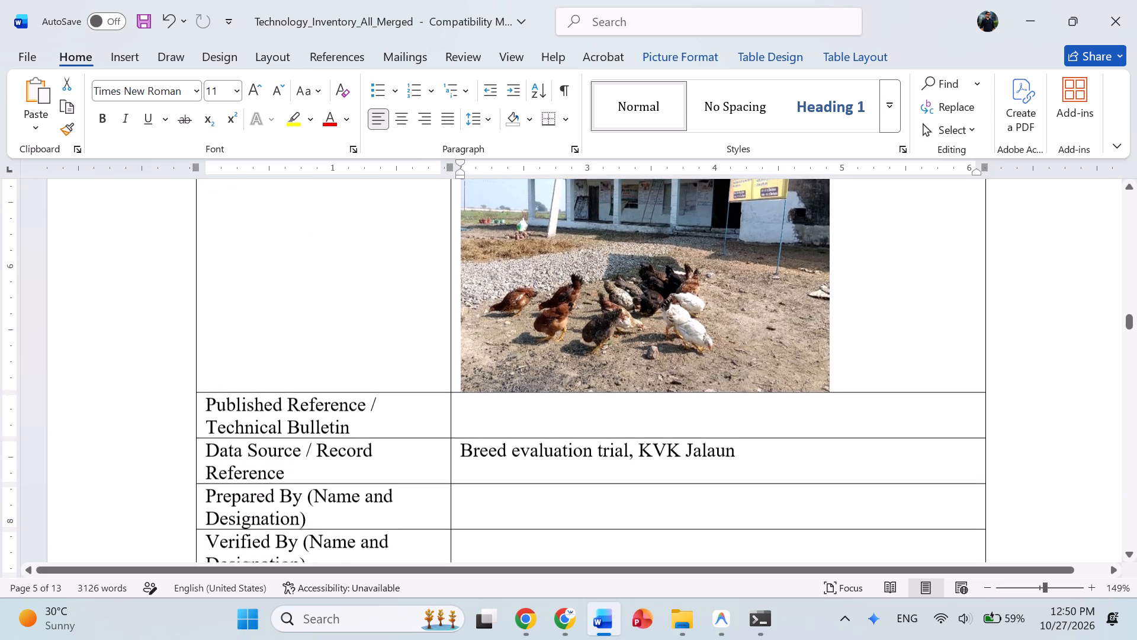
pyautogui.scroll(-1, 882, 392)
pyautogui.click(552, 421)
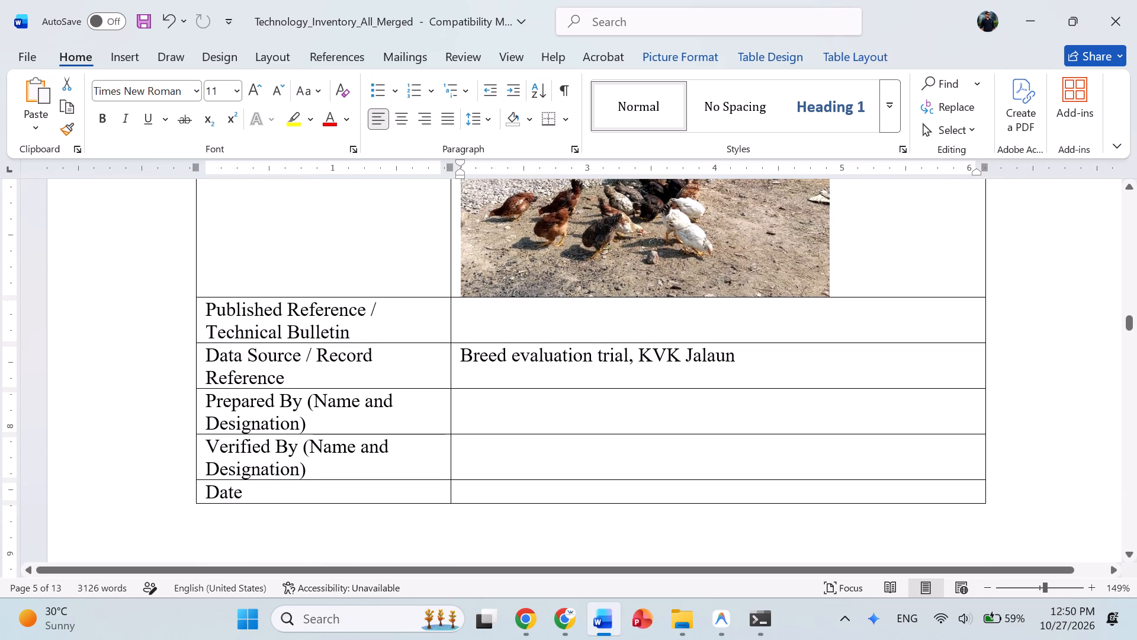
# Copy the Prepared By and Verified By entries from Narmada Nidhi's Documentation and Verification table.
pyautogui.scroll(6, 552, 421)
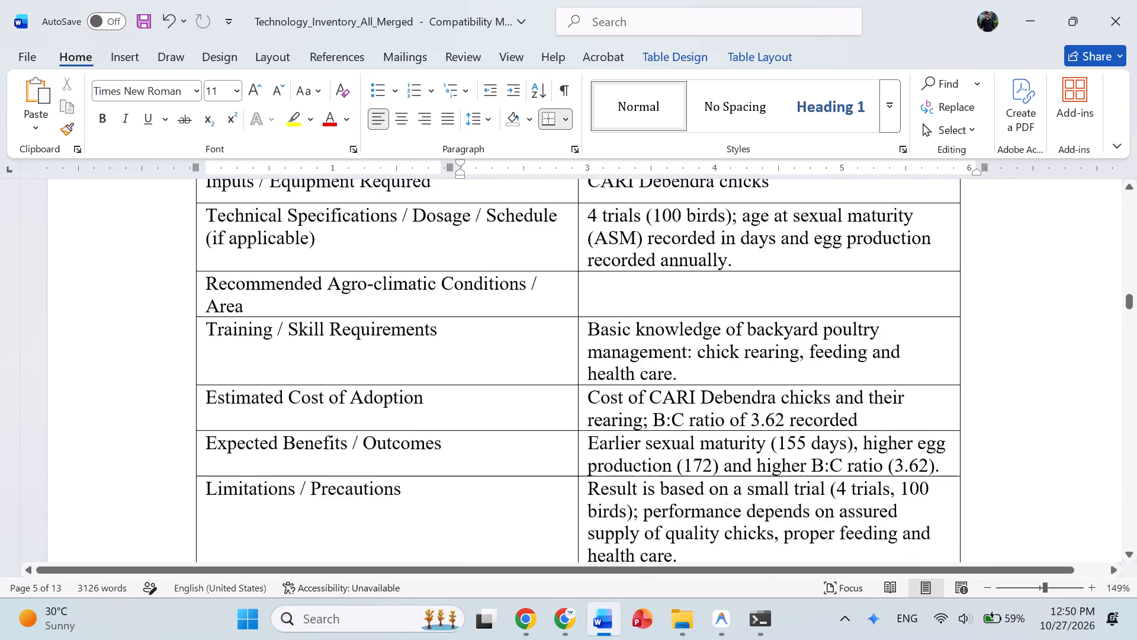
pyautogui.scroll(10, 552, 421)
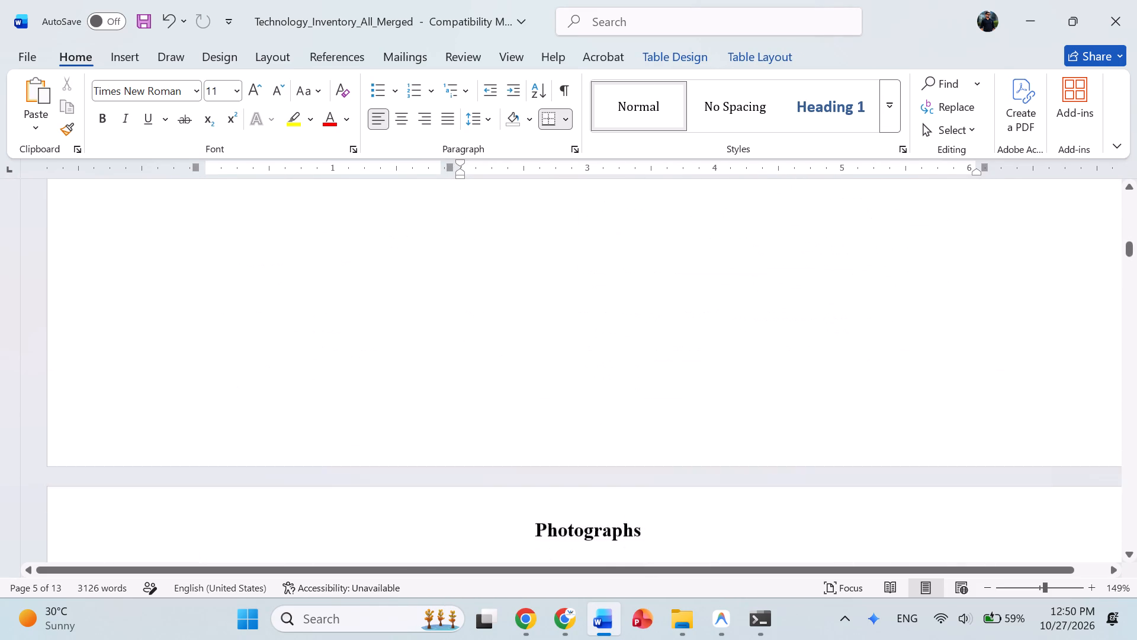
pyautogui.scroll(1, 552, 421)
pyautogui.moveTo(518, 276); pyautogui.dragTo(516, 309)
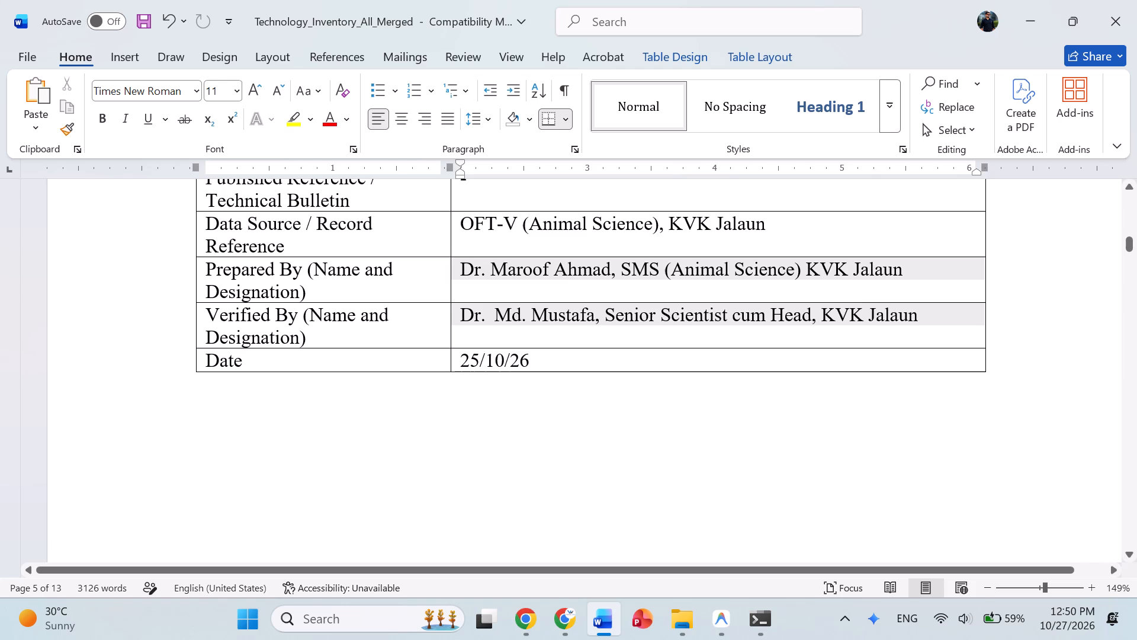
pyautogui.moveTo(516, 309); pyautogui.dragTo(516, 311)
pyautogui.hotkey('ctrl', 'c')
pyautogui.scroll(-11, 516, 311)
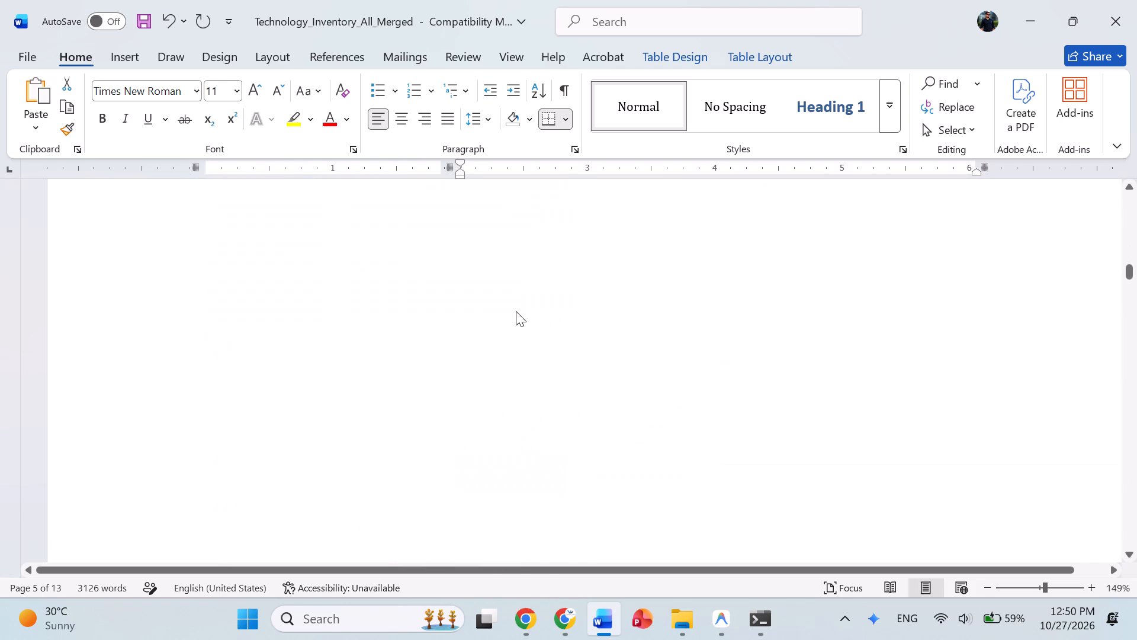
pyautogui.scroll(-7, 516, 311)
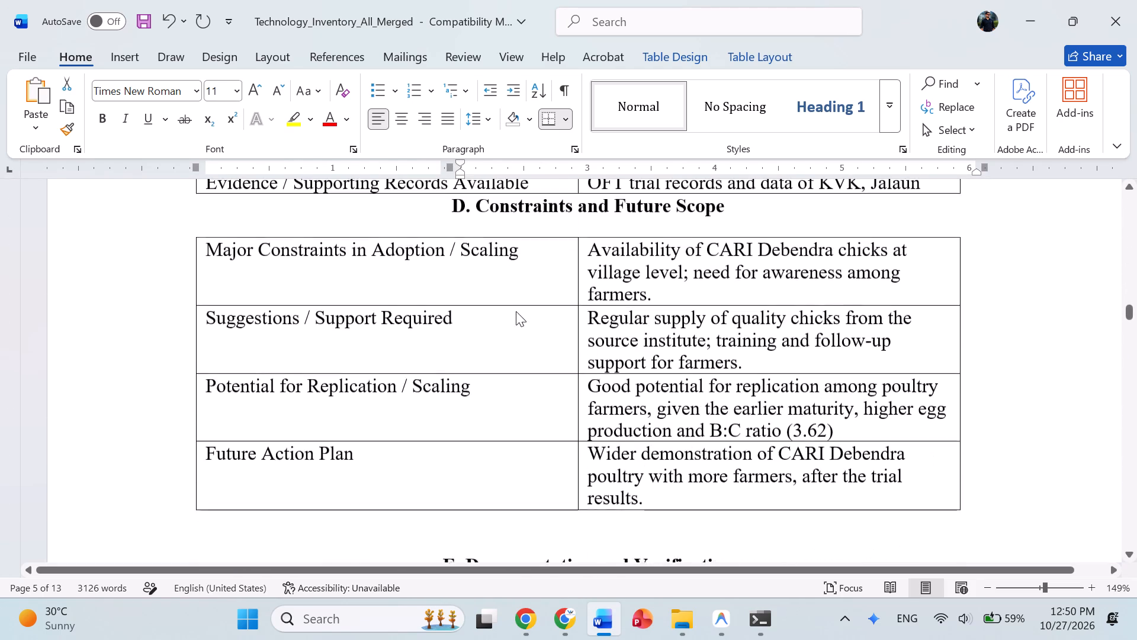
pyautogui.scroll(-6, 516, 311)
pyautogui.moveTo(495, 350); pyautogui.dragTo(496, 386)
pyautogui.hotkey('ctrl', 'v')
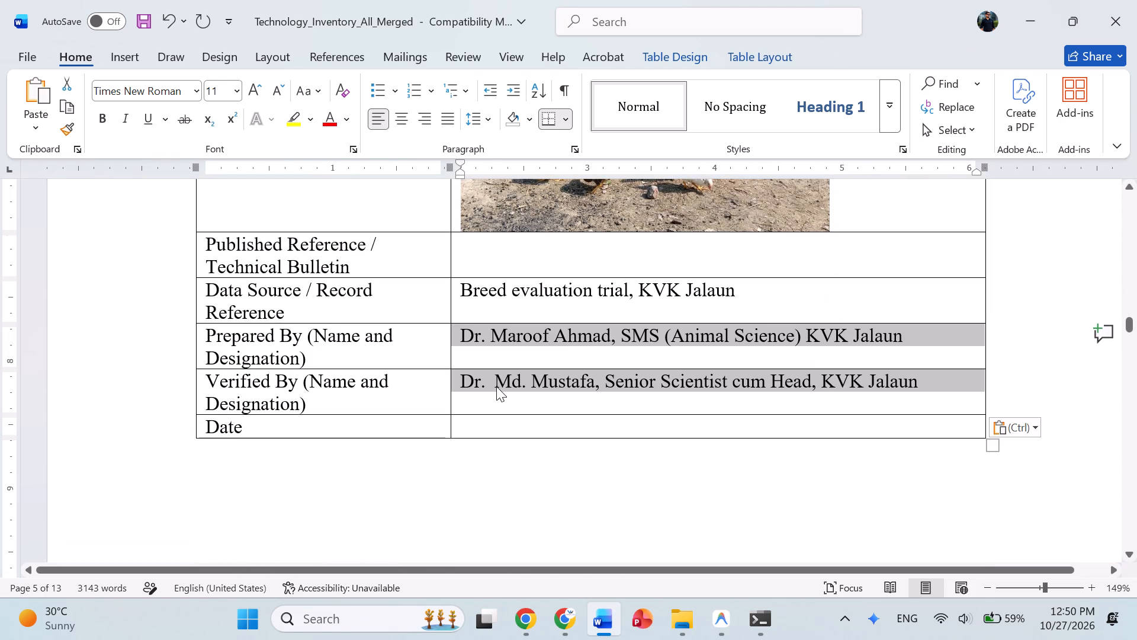
# Enter 25/10/26 in the Date row of CARI Debendra's Documentation and Verification table and save the document.
pyautogui.click(505, 422)
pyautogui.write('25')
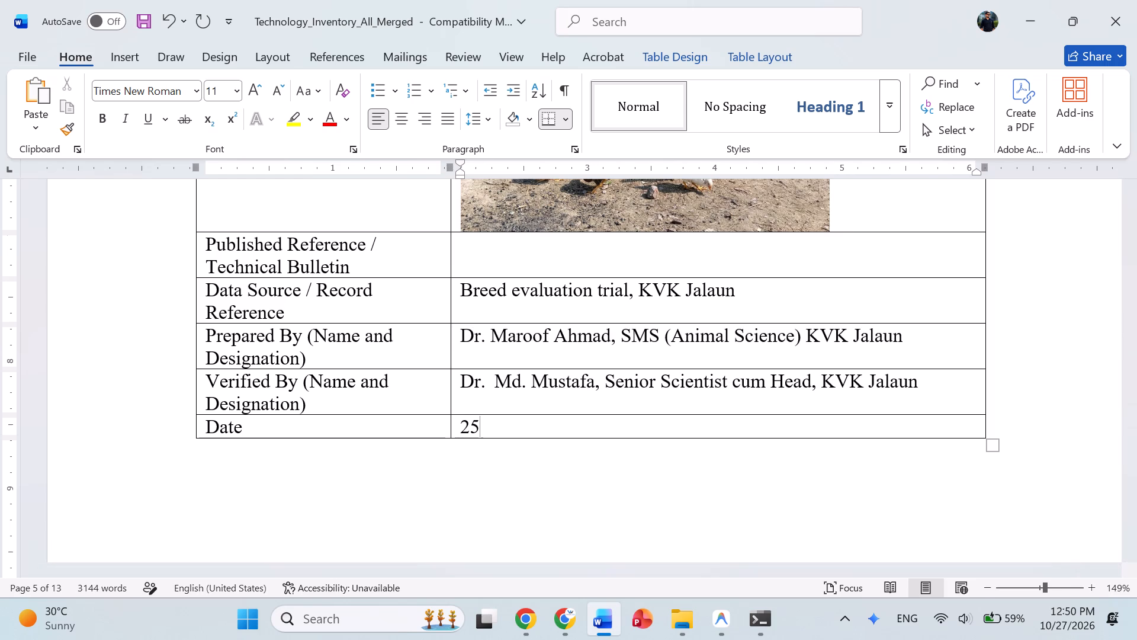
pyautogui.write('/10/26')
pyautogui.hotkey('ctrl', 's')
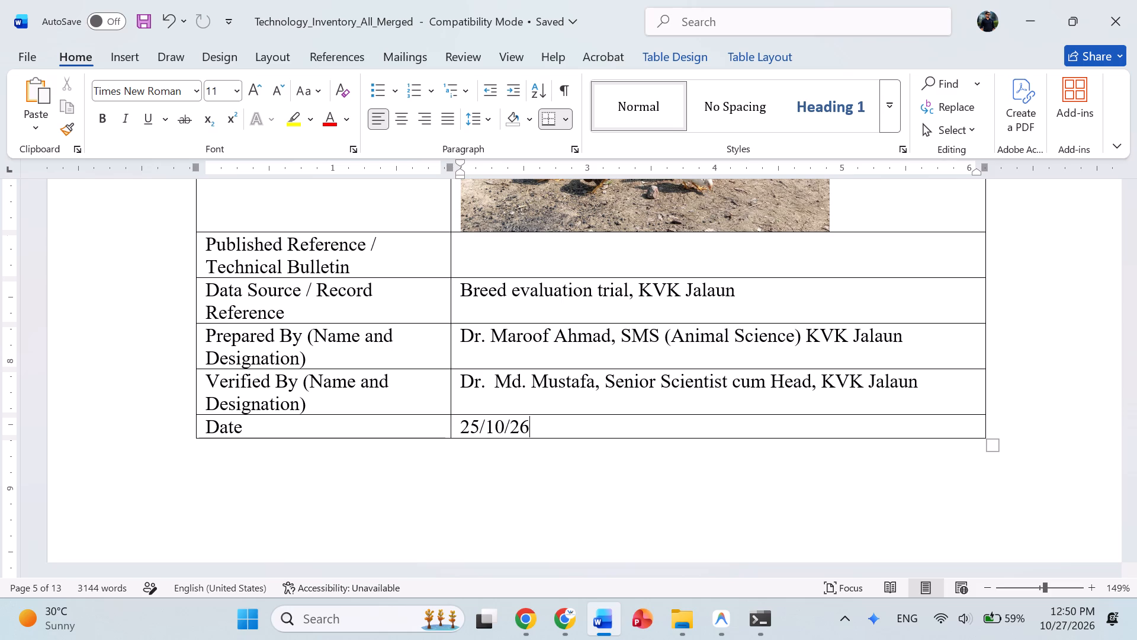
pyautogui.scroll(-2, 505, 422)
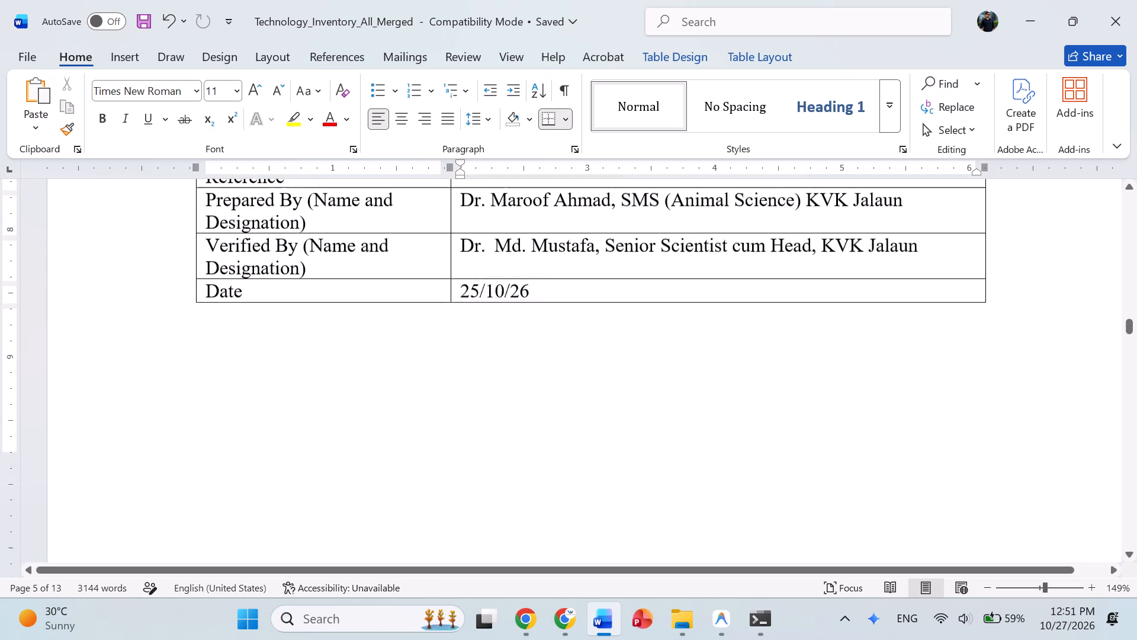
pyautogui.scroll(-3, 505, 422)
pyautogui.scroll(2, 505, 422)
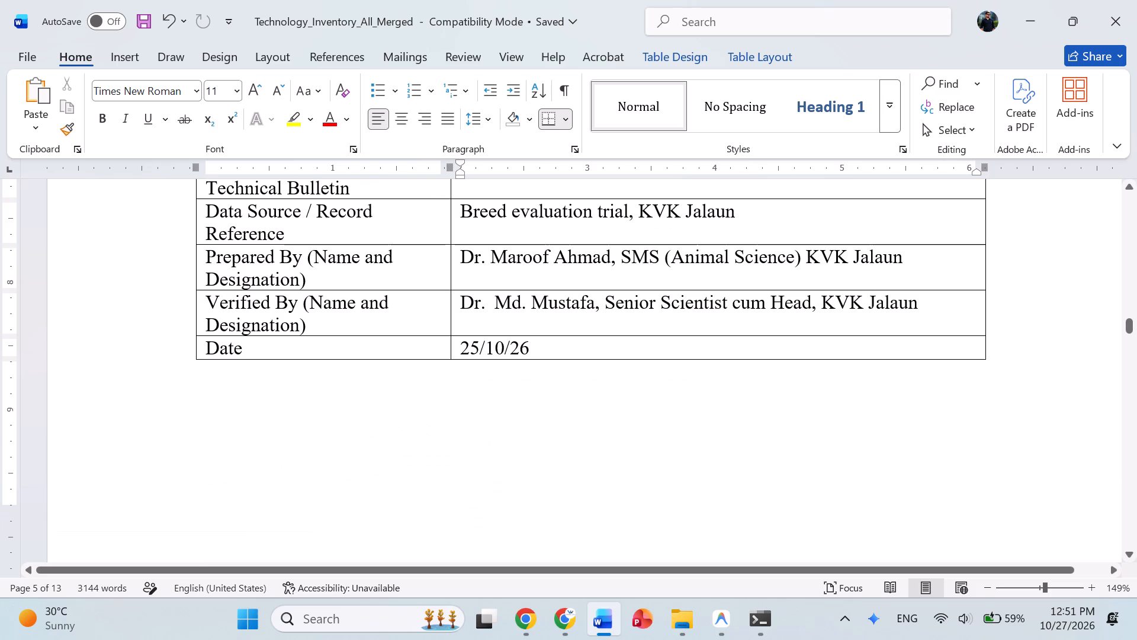
# Set the print range to pages 1-6, preview the pages back to page 1, and print one copy on the EPSON L3110 Series.
pyautogui.hotkey('ctrl', 'p')
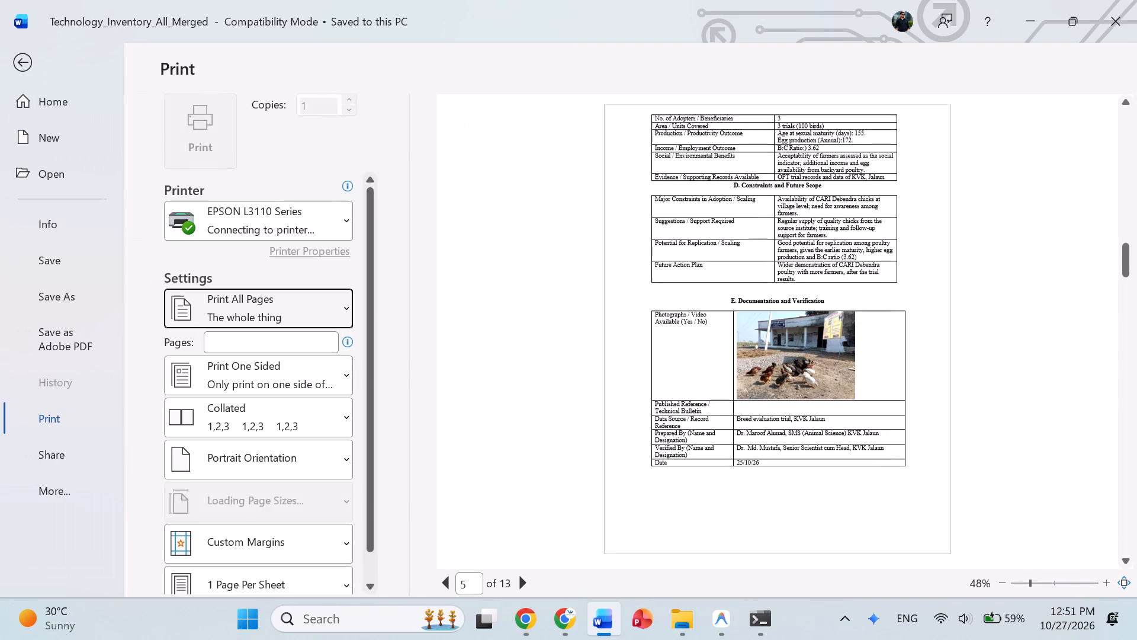
pyautogui.click(244, 343)
pyautogui.write('1-6')
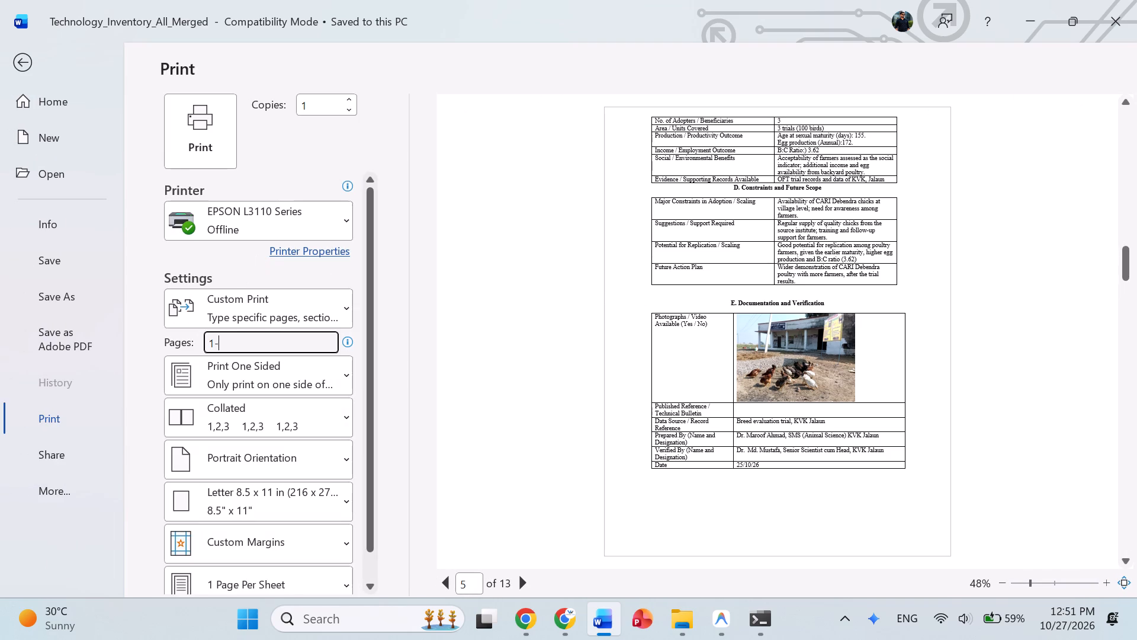
pyautogui.scroll(1, 447, 306)
pyautogui.click(451, 580)
pyautogui.click(451, 580)
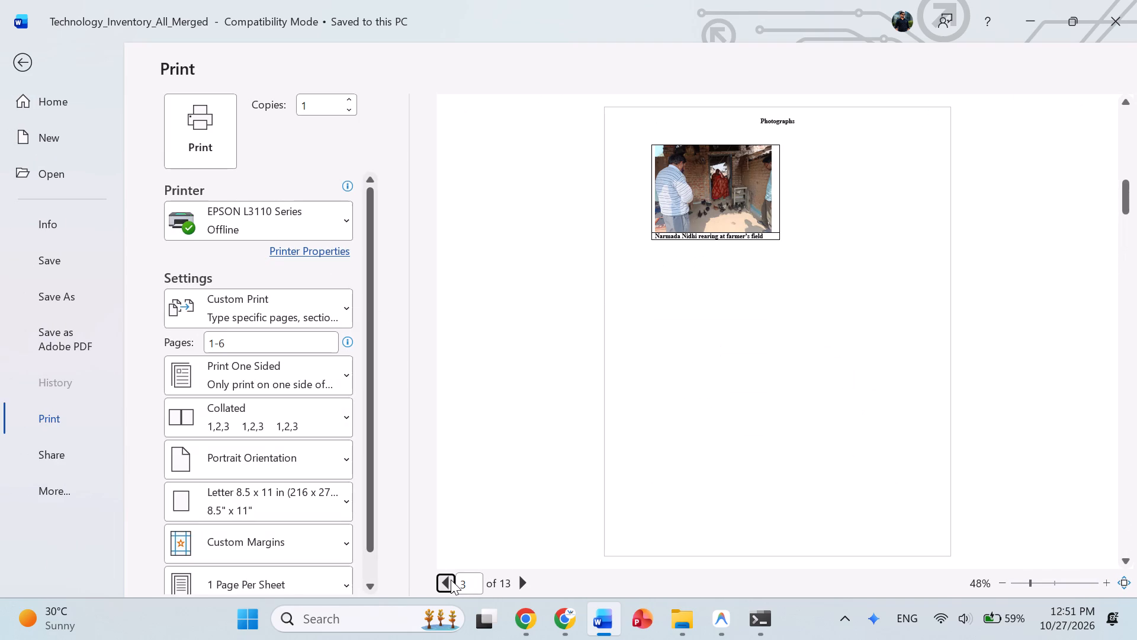
pyautogui.click(451, 580)
pyautogui.click(451, 580)
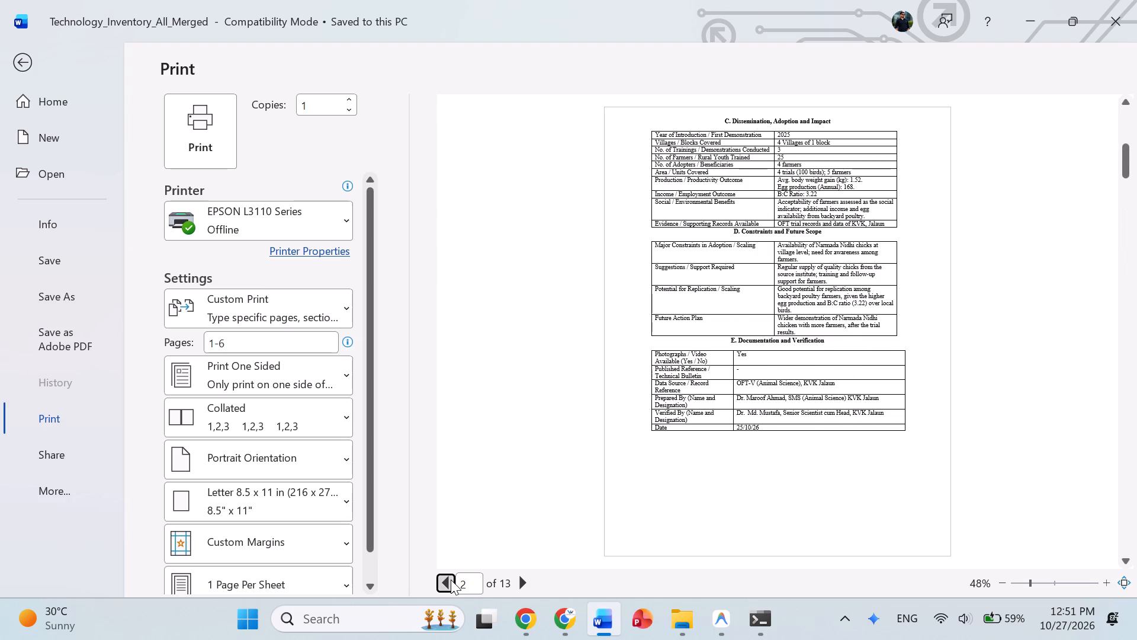
pyautogui.click(451, 580)
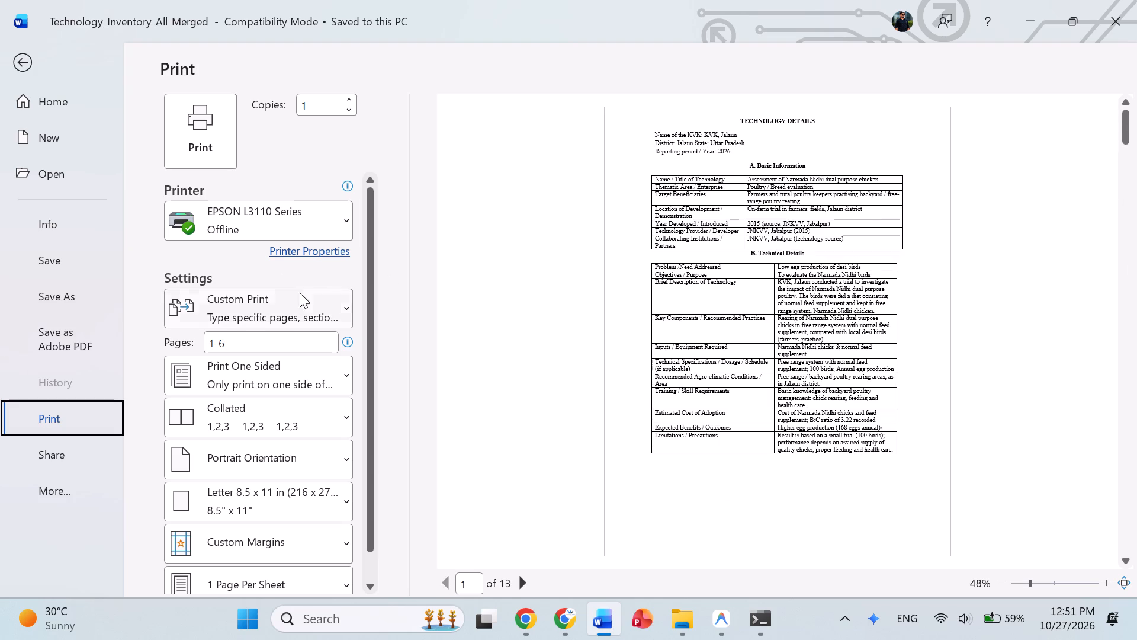
pyautogui.click(211, 157)
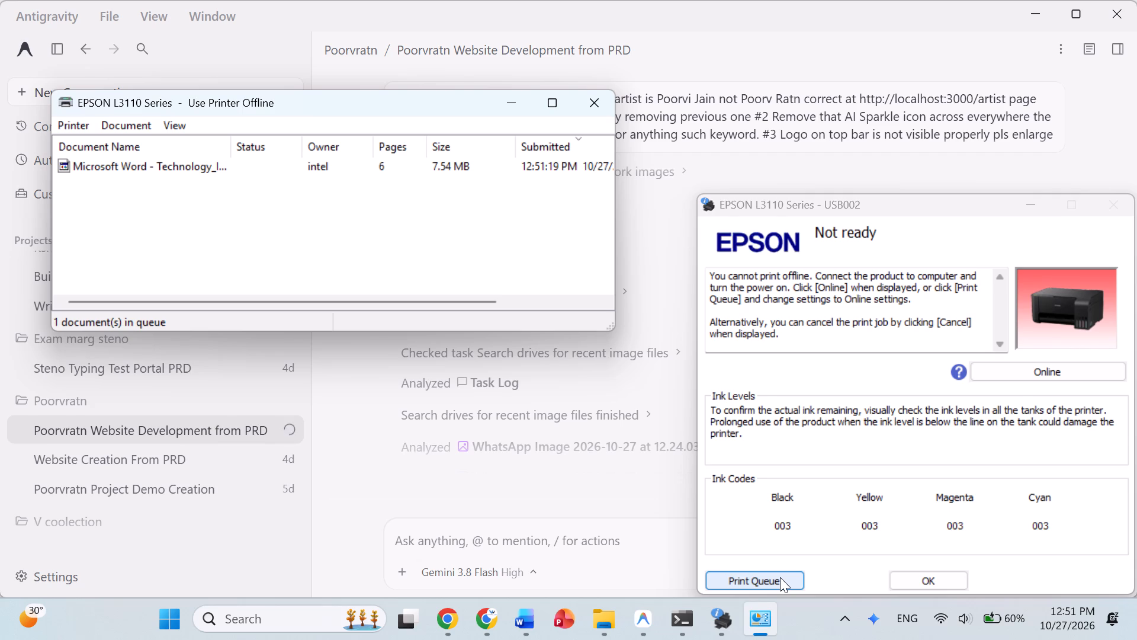
pyautogui.rightClick(445, 219)
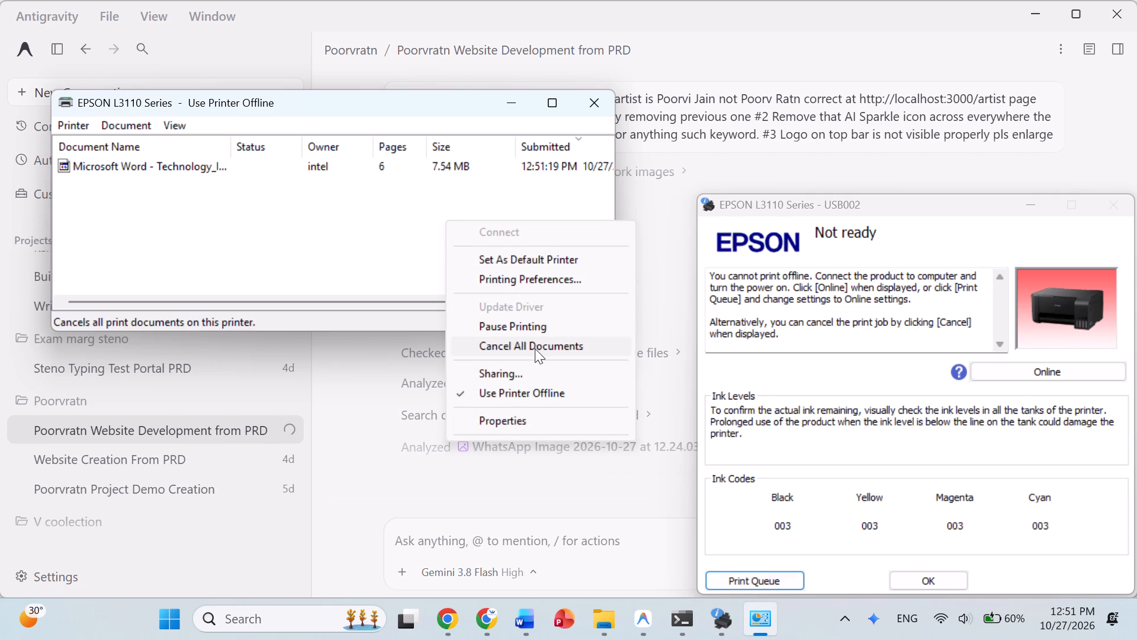
pyautogui.click(535, 348)
pyautogui.click(616, 322)
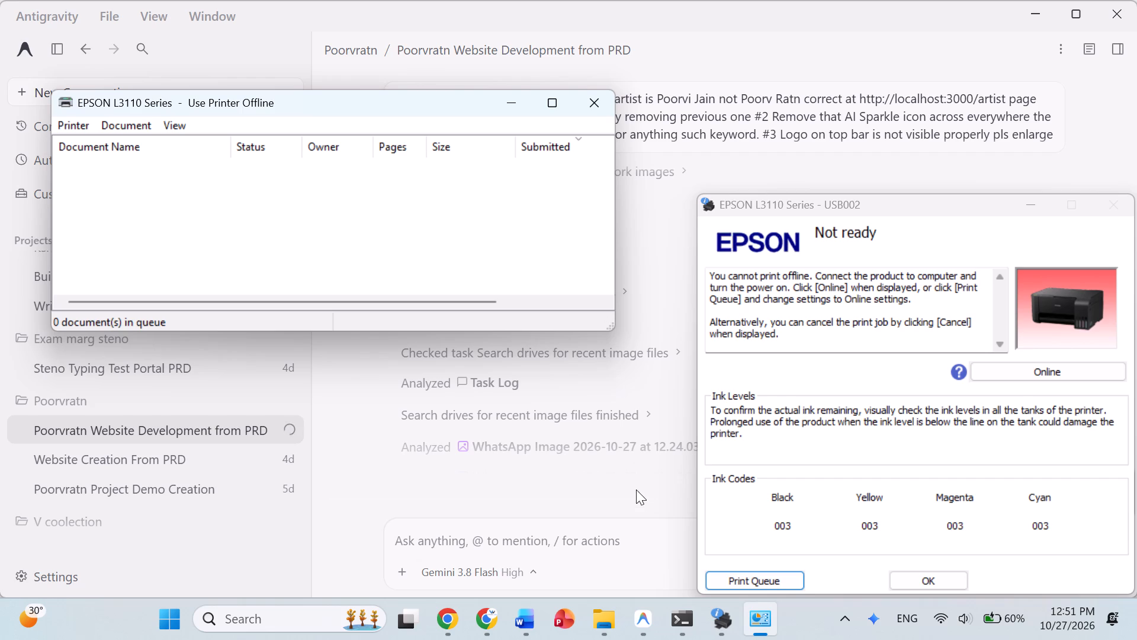
pyautogui.click(910, 575)
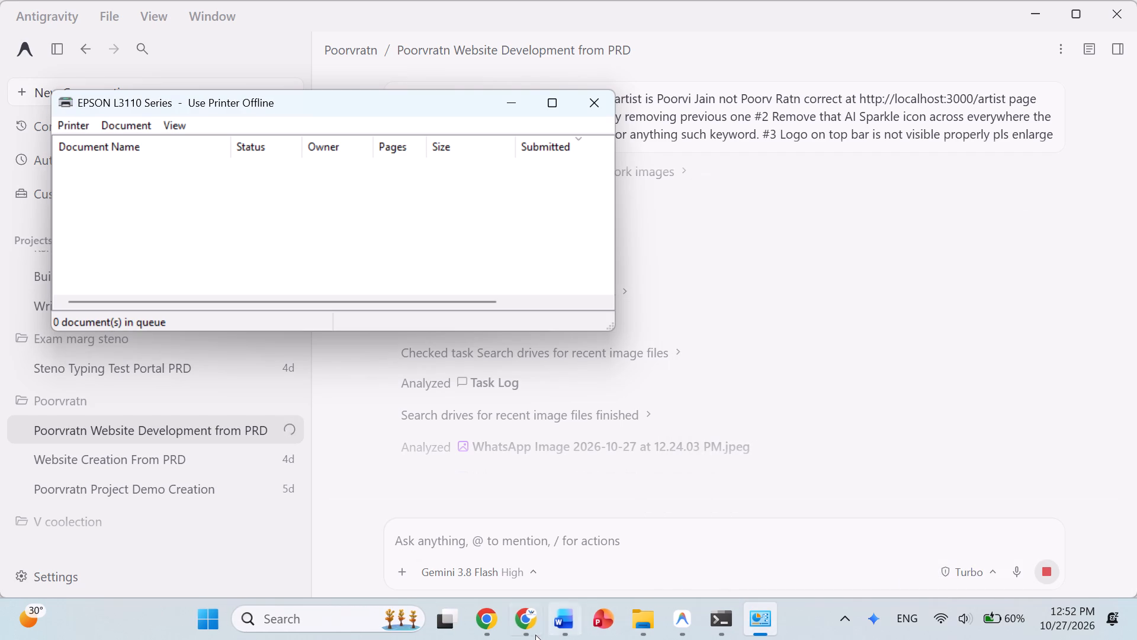
# Switch to Word and print one copy of pages 1-6 in grayscale on the EPSON L3110 Series.
pyautogui.click(577, 623)
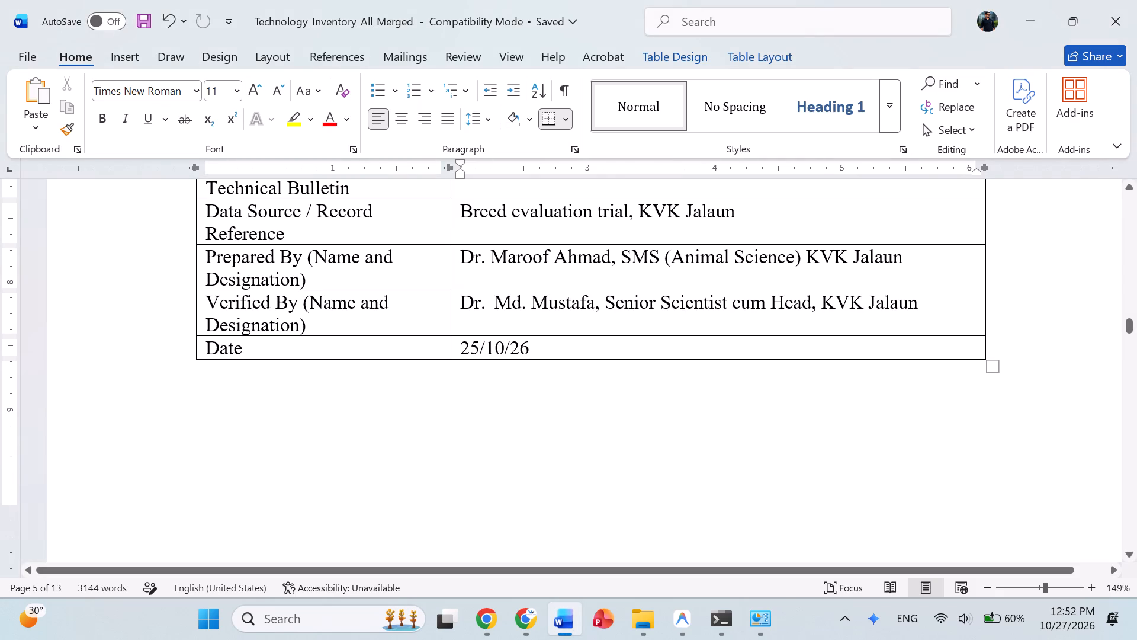
pyautogui.scroll(3, 551, 380)
pyautogui.hotkey('ctrl', 'p')
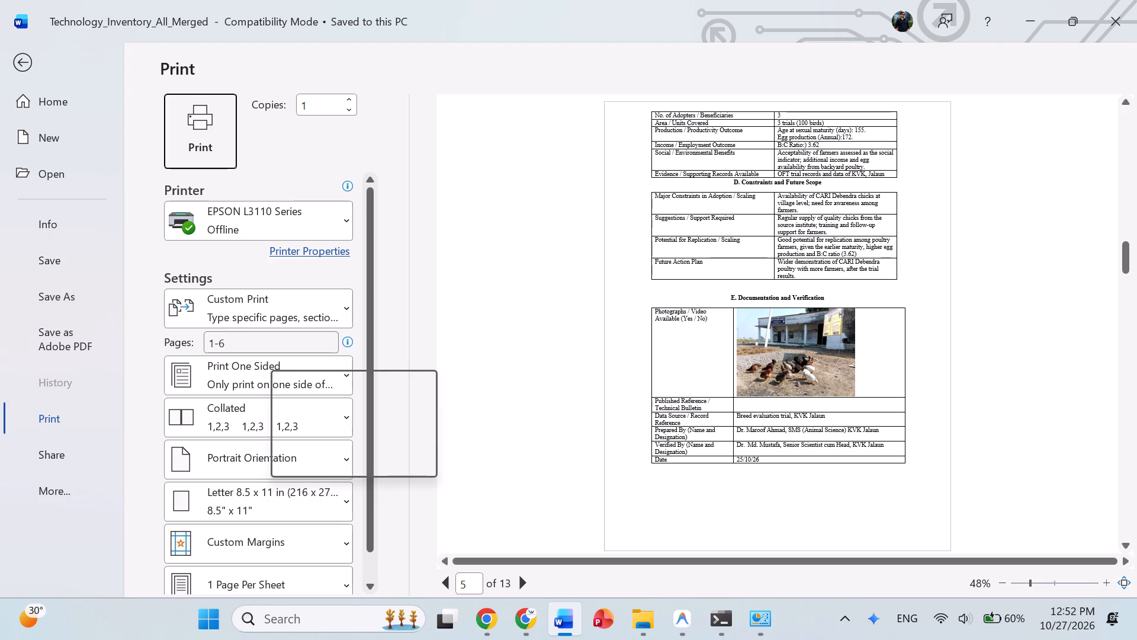
pyautogui.scroll(-1, 271, 352)
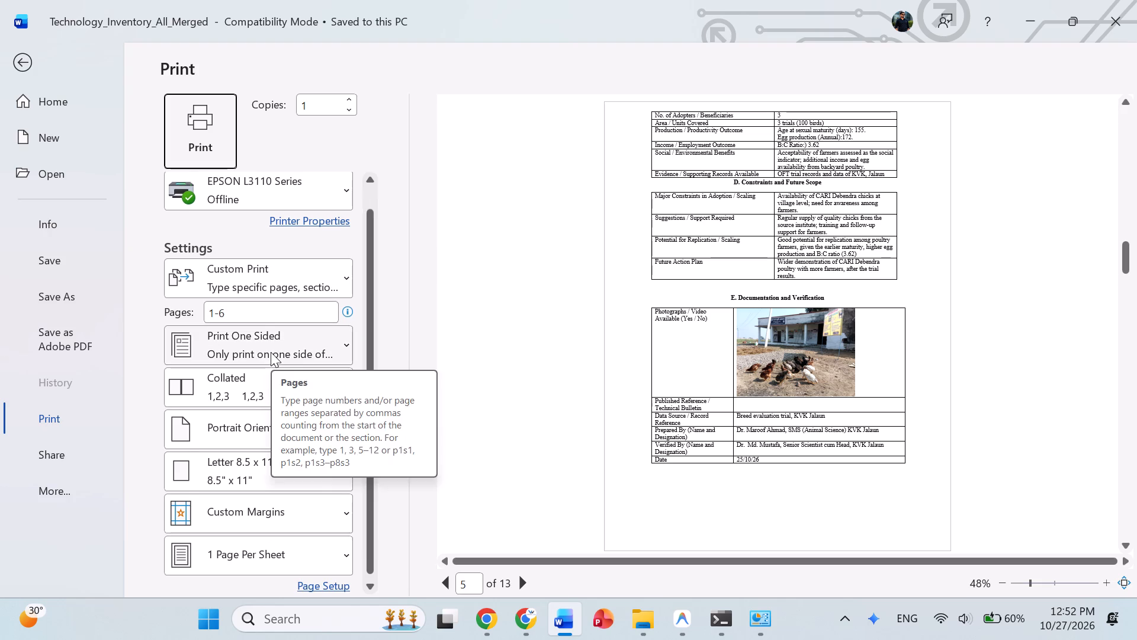
pyautogui.scroll(-1, 271, 352)
pyautogui.click(312, 222)
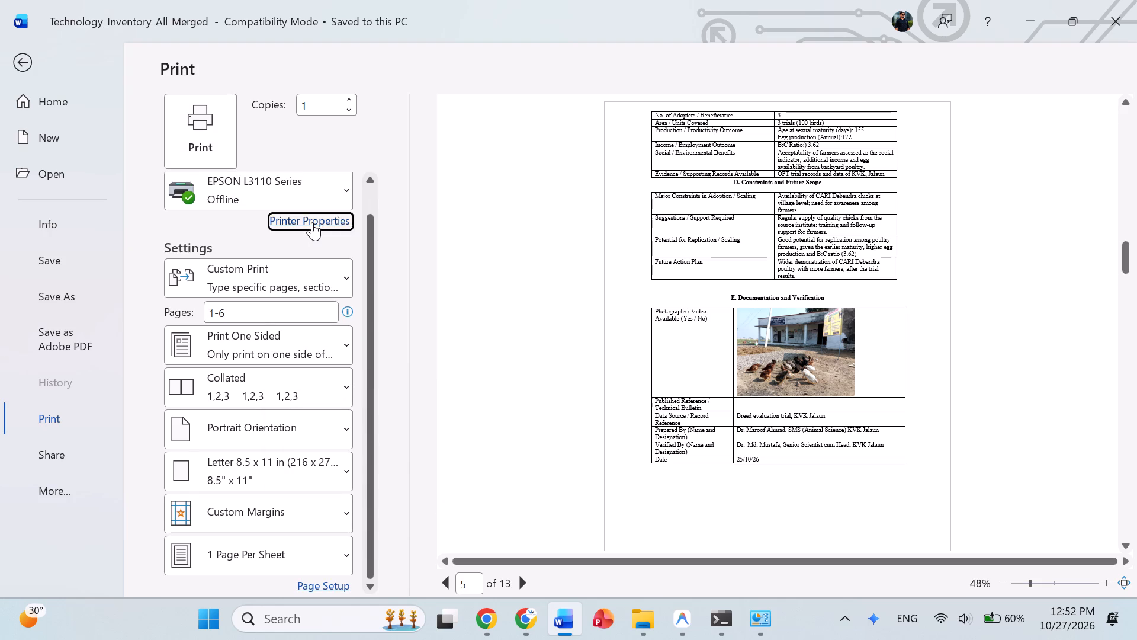
pyautogui.click(402, 220)
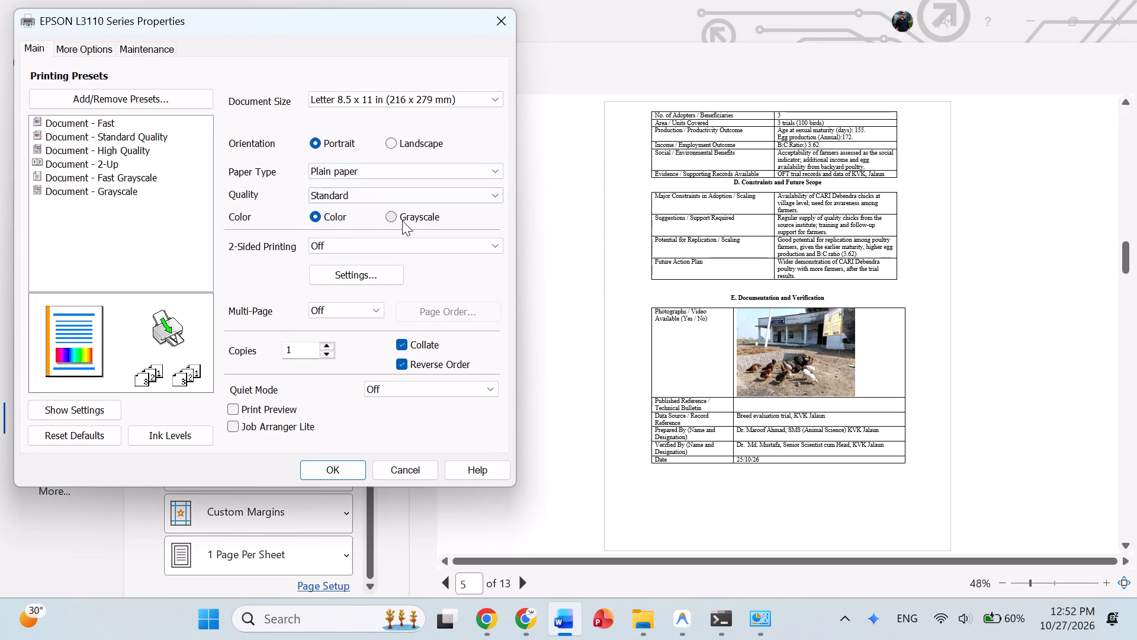
pyautogui.click(345, 464)
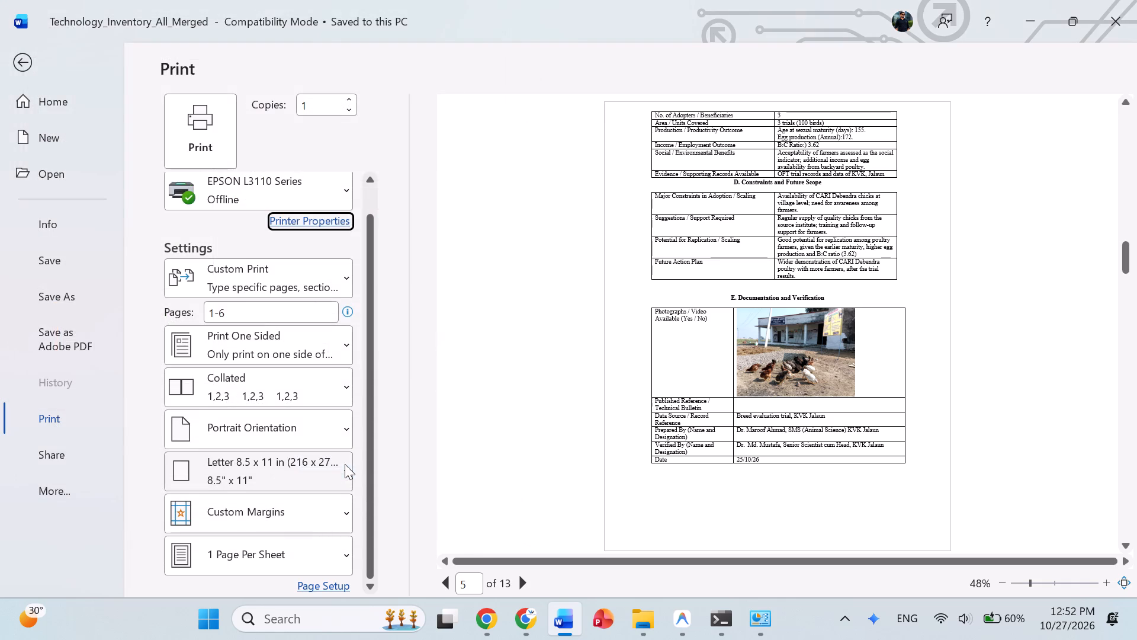
pyautogui.click(208, 223)
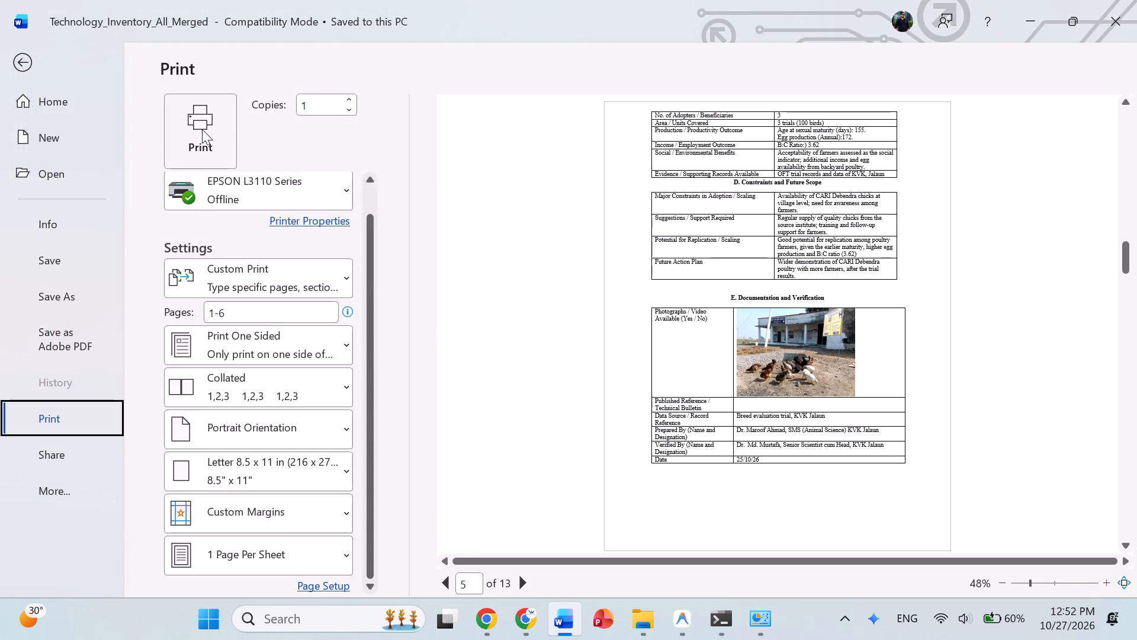
pyautogui.click(202, 129)
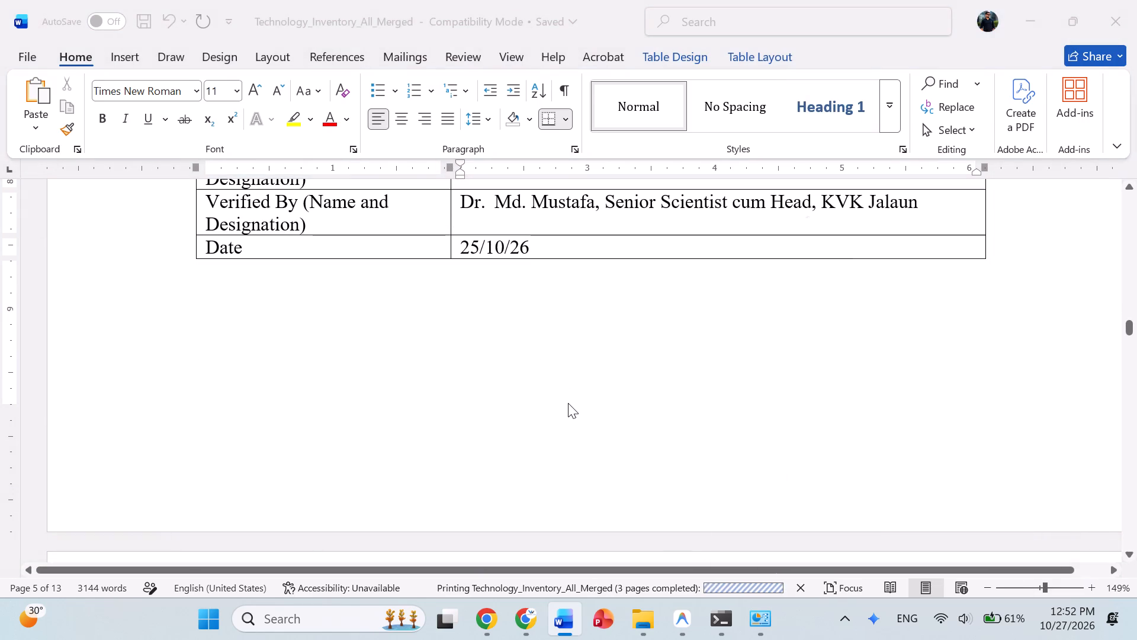
# Open the EPSON L3110 Series print queue and bring the printer online, declining to run the Epson Printer Connection Checker.
pyautogui.click(783, 574)
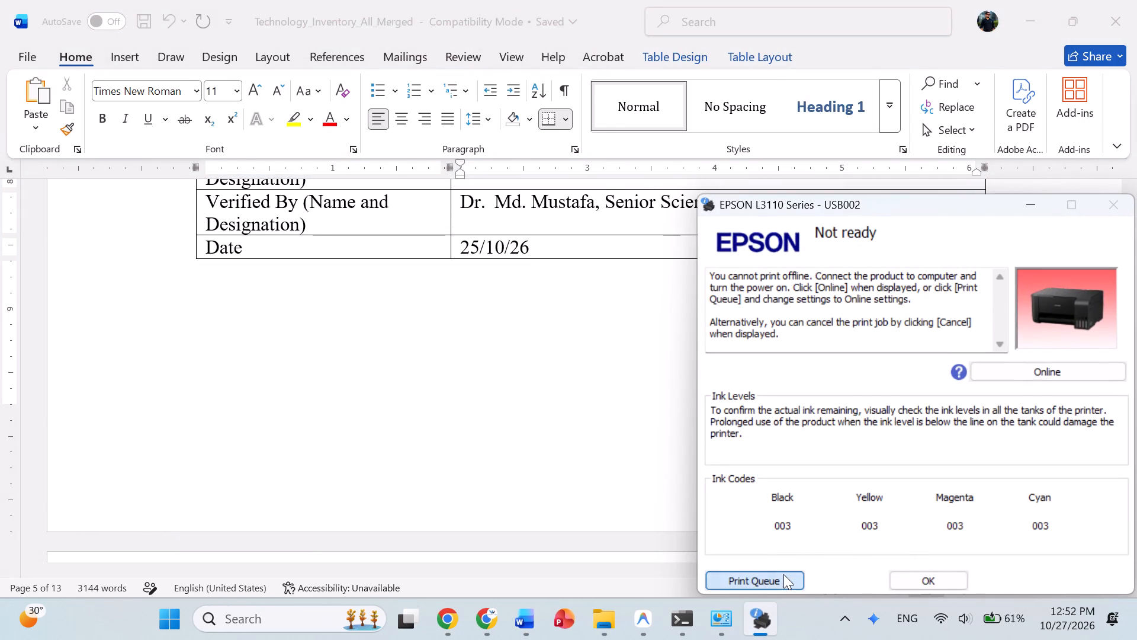
pyautogui.click(491, 247)
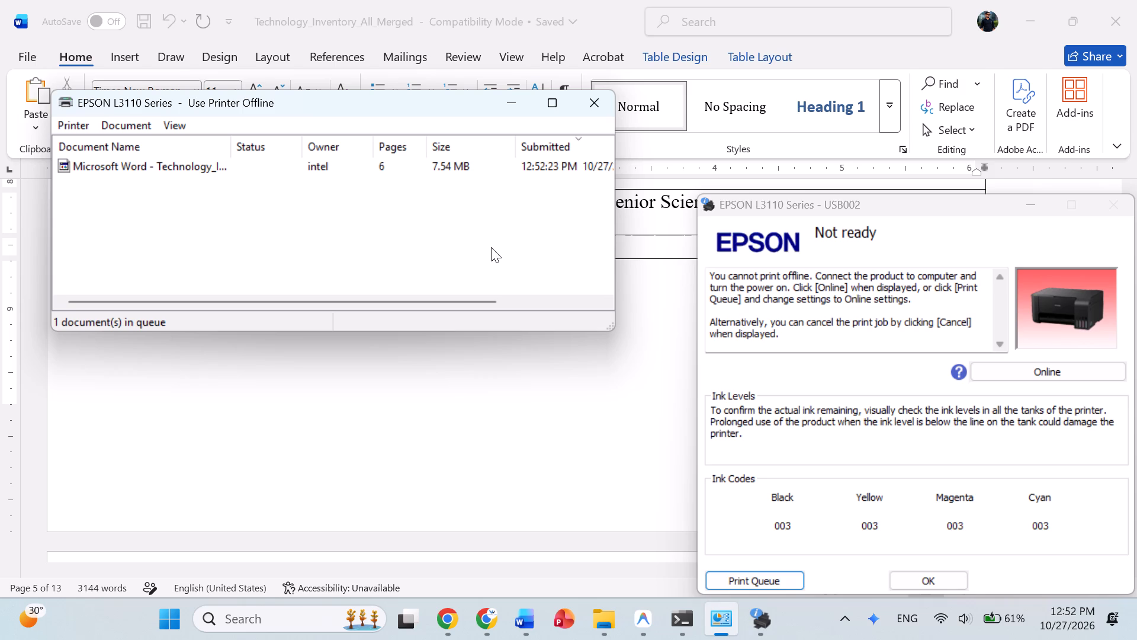
pyautogui.click(1096, 379)
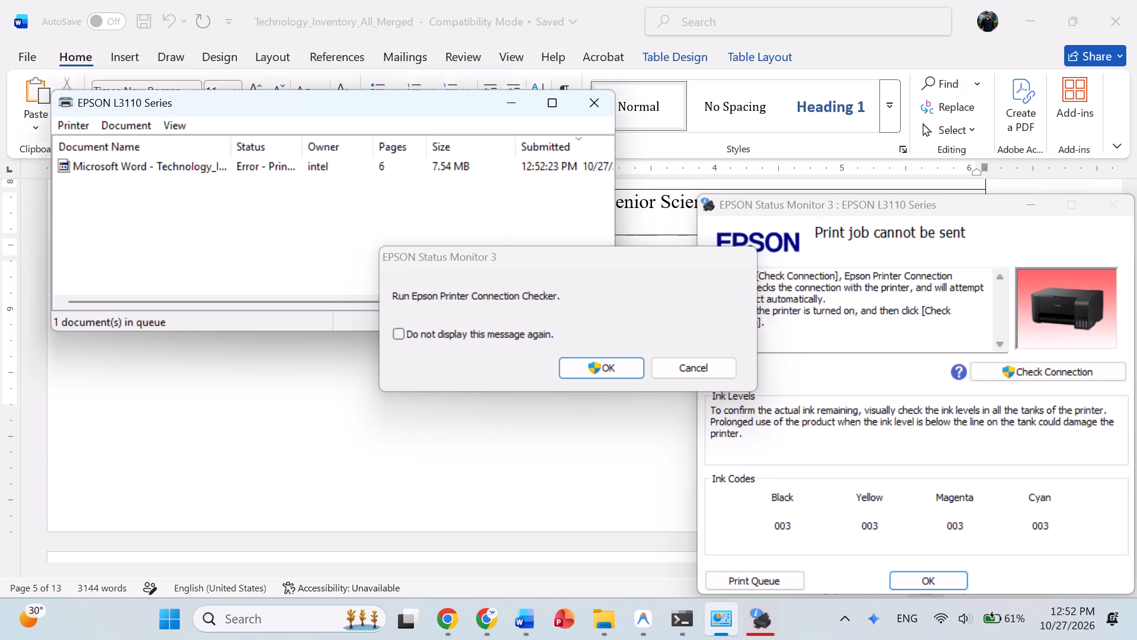
pyautogui.click(717, 367)
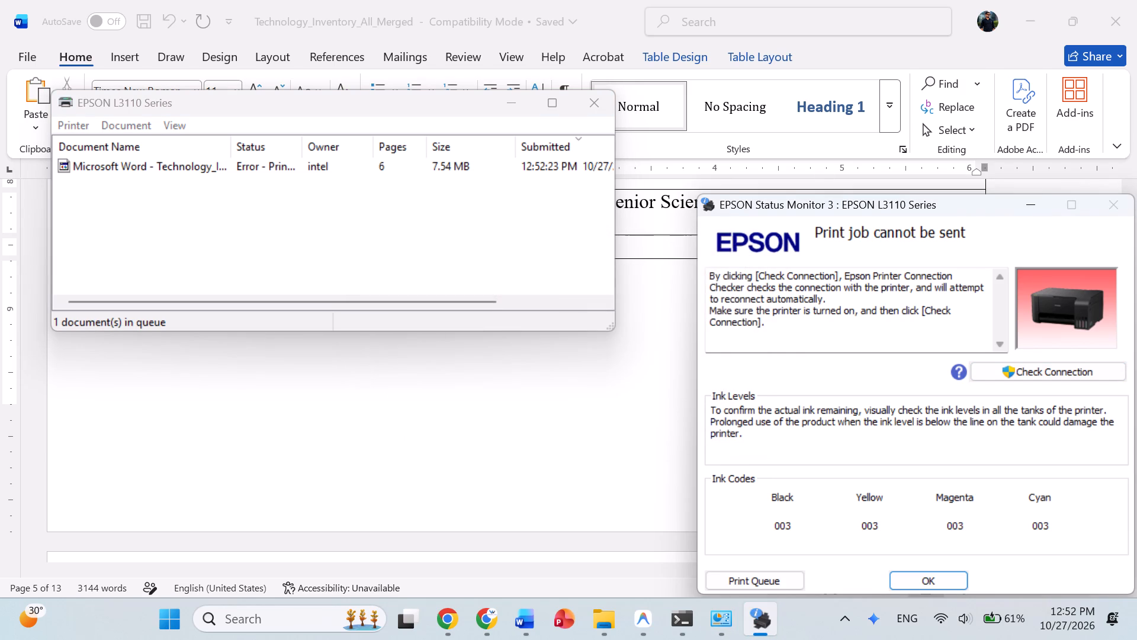
pyautogui.press(']')
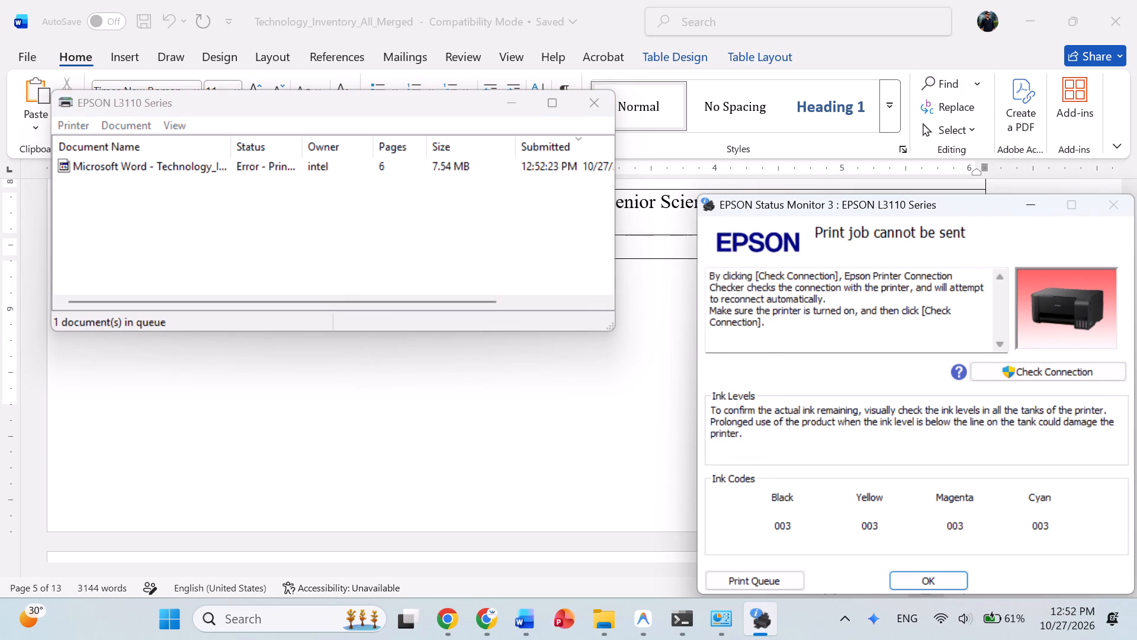